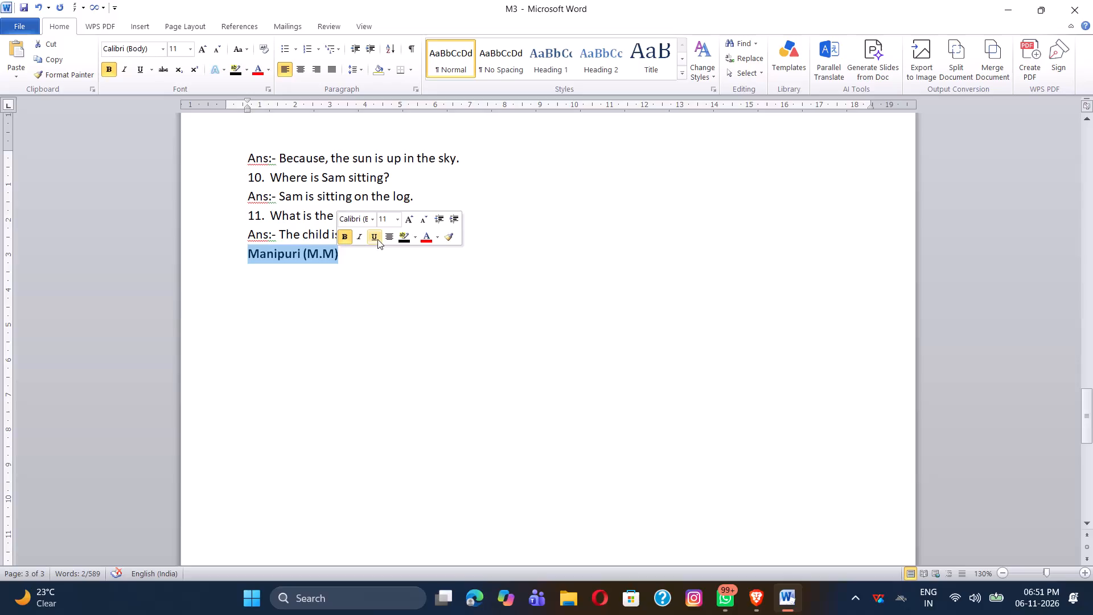
Underline the bold heading "Manipuri (M.M)" below the last answer.
left_click(377, 239)
left_click(361, 264)
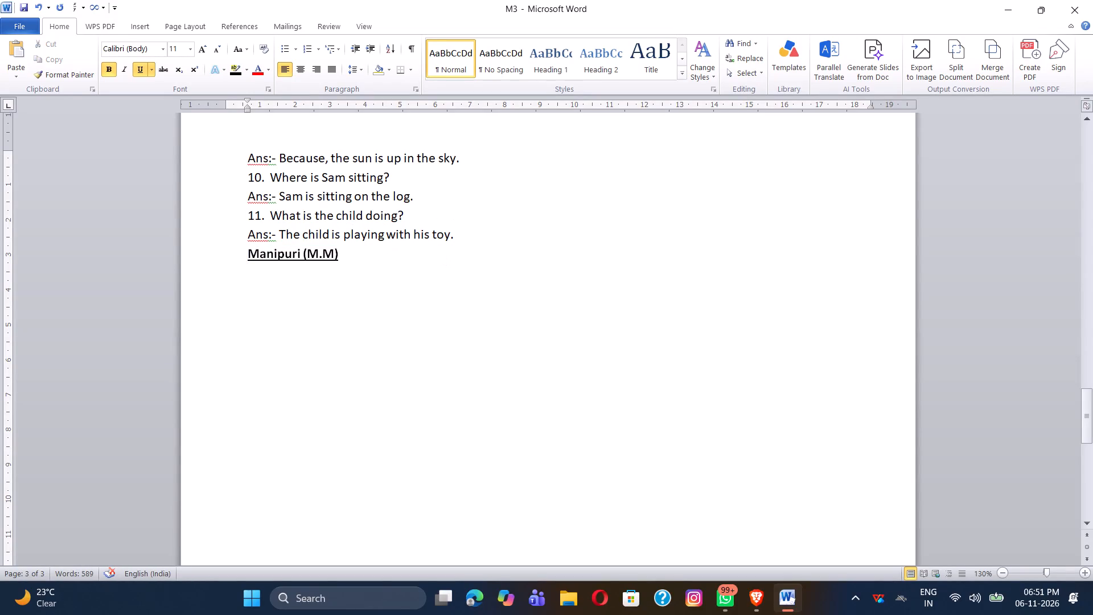
Below the heading, add the non-bold, non-underlined line "Write Cheising Mayek in figure.", leaving a wide blank gap before "in figure.".
key("Return")
left_click(108, 69)
left_click(141, 71)
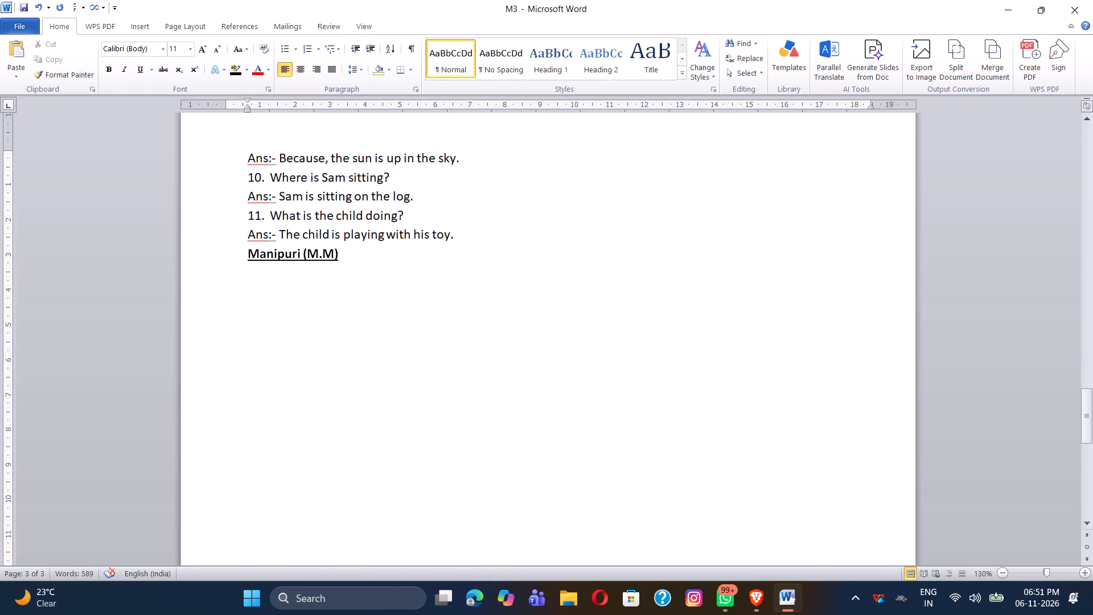
type("Write")
key("space")
type("Ch")
type("eising")
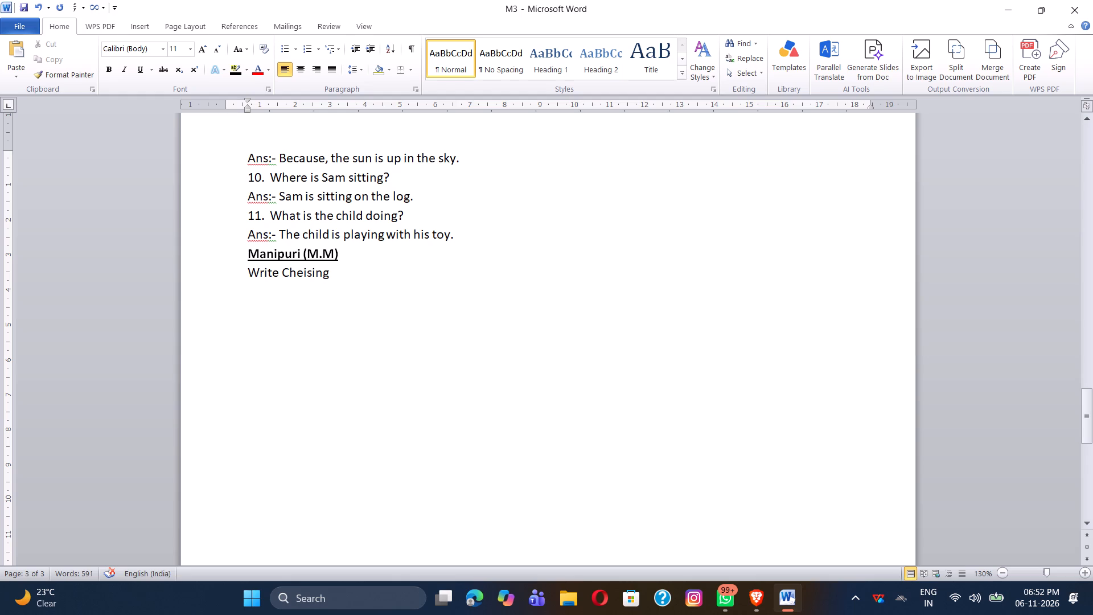
key("space")
type("Mayek")
key("space")
key("space")
key("space")
key("space")
key("space")
key("space")
key("space")
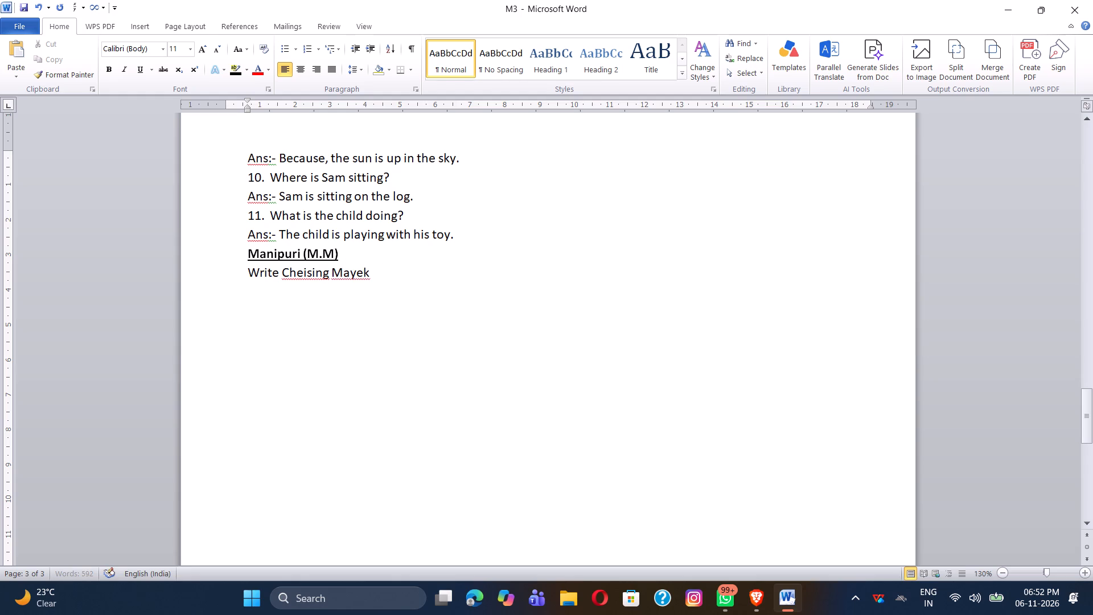
key("space")
key("space")
key("space")
key("space")
key("space")
key("space")
key("space")
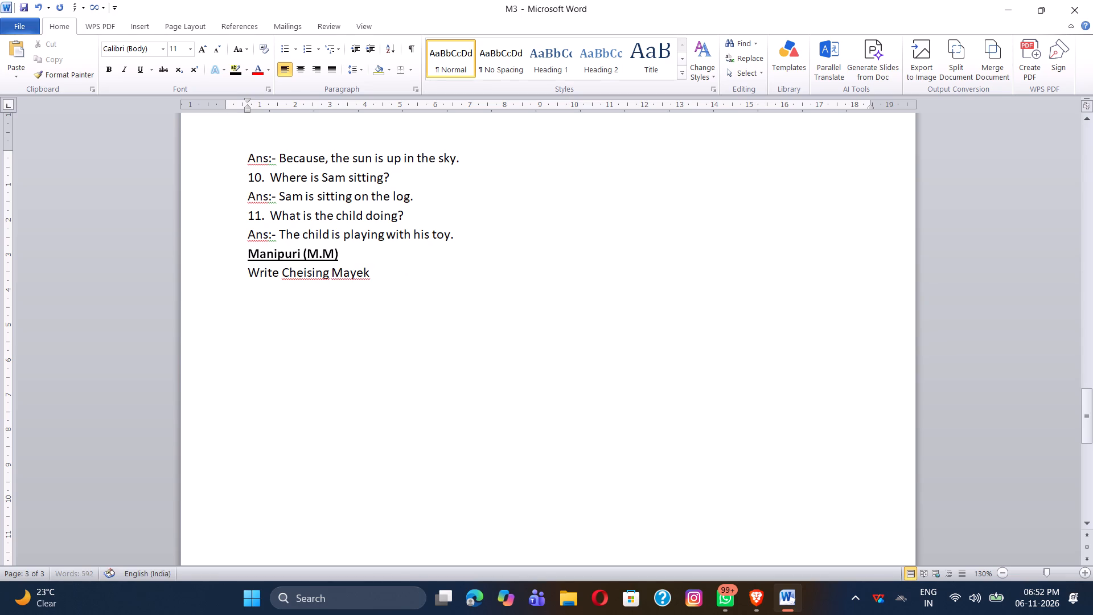
type("in")
key("space")
type("figure")
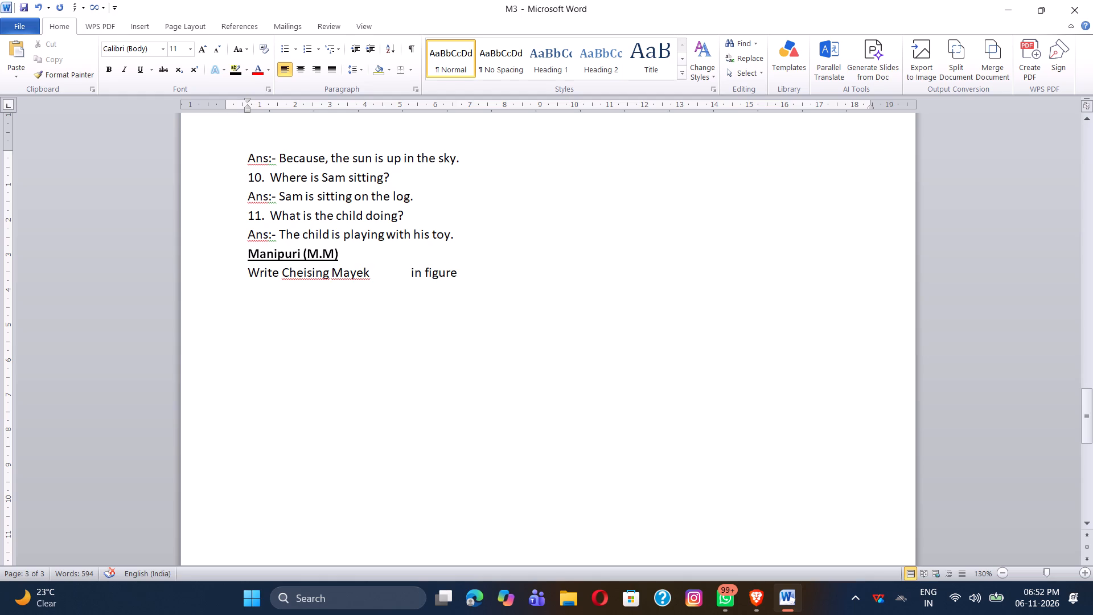
key("period")
Add a second instruction line reading "Write in word.", with a wide blank gap between "Write" and "in word.".
key("Return")
key("shift+e")
key("BackSpace")
type("write")
key("Left")
key("Left")
key("Left")
key("Left")
key("BackSpace")
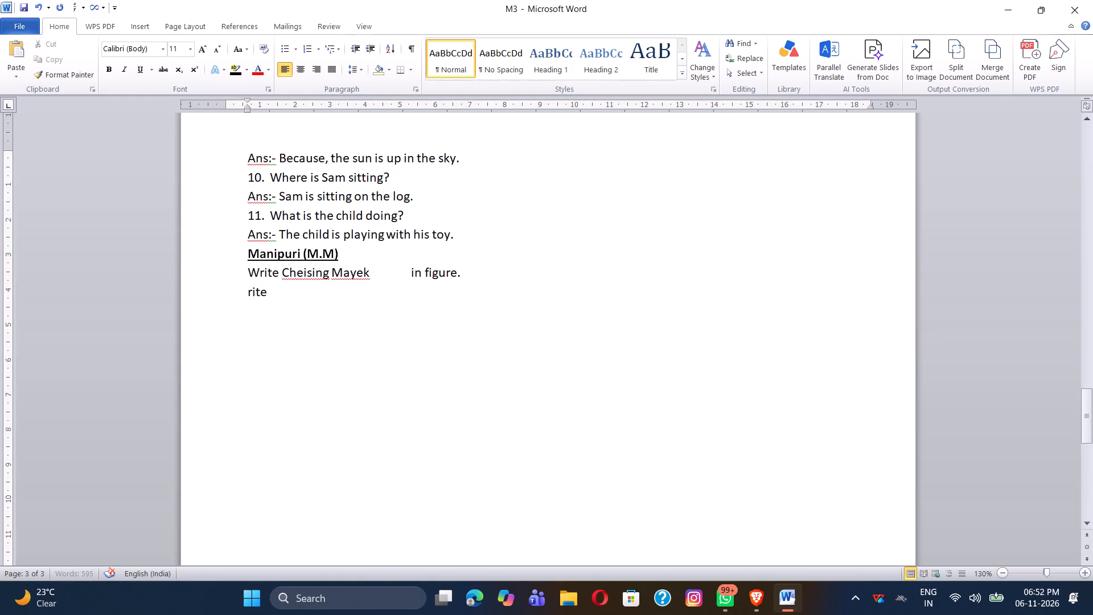
key("shift+w")
key("Right")
key("Right")
key("Right")
key("Right")
key("space")
key("space")
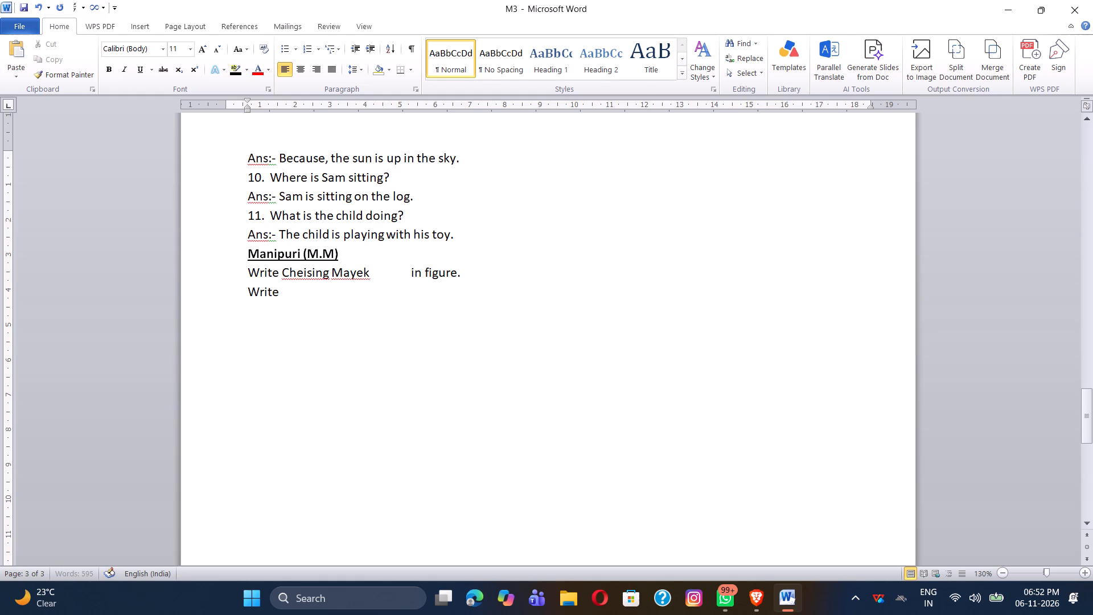
key("space")
key("space")
key("space")
key("space")
key("space")
key("space")
key("space")
key("space")
key("space")
key("space")
key("space")
key("space")
type("in")
key("space")
type("word")
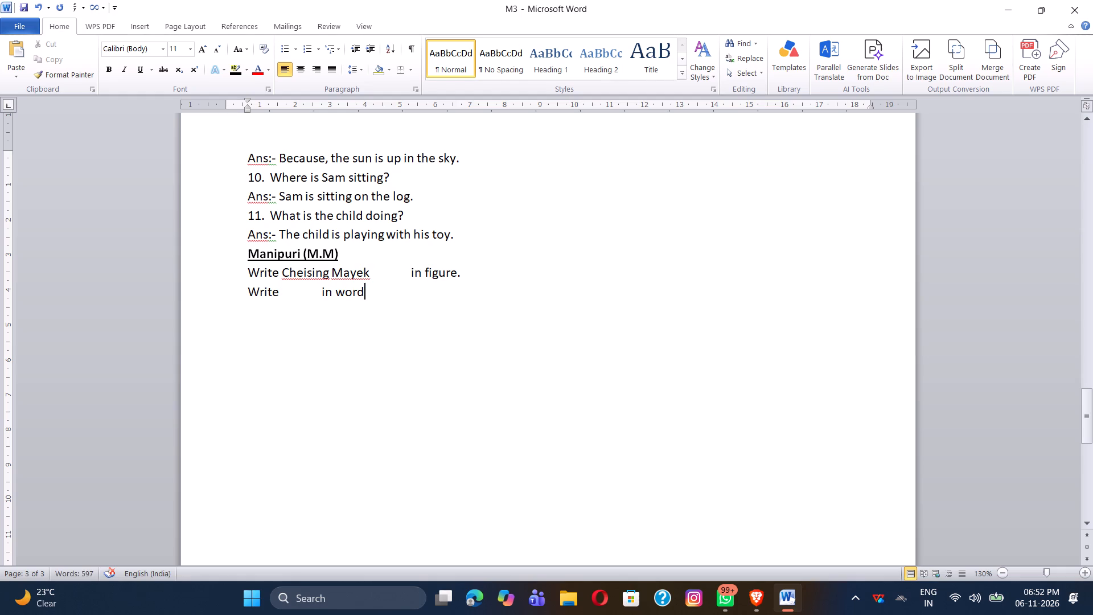
key("period")
Start a third instruction line below with the word "Write".
key("Return")
type("Write")
Indent the start of the "Write Cheising Mayek" line by one tab level.
key("Left")
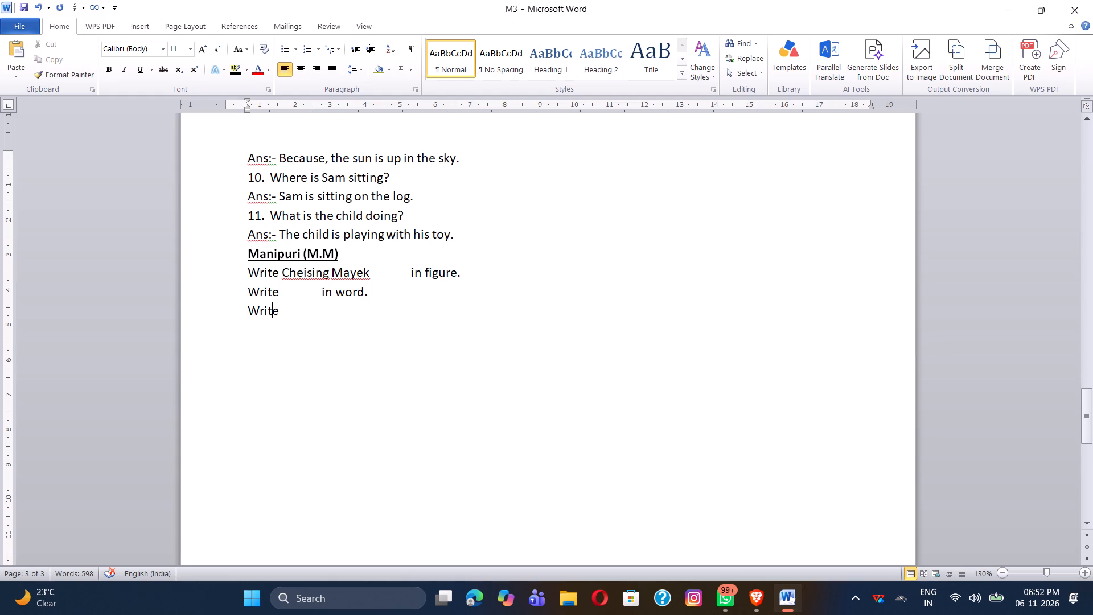
key("Left")
key("Left")
key("Left")
key("Left")
key("Left")
key("Left")
key("Left")
key("Left")
key("Left")
key("Left")
key("Left")
key("Left")
key("Left")
key("Left")
key("Left")
key("Left")
key("Left")
key("Left")
key("Left")
key("Left")
key("Left")
key("Left")
key("Left")
key("Left")
key("Left")
key("Left")
key("Left")
key("Left")
key("Left")
key("Left")
key("Left")
key("Left")
key("Left")
key("Left")
key("Right")
key("Right")
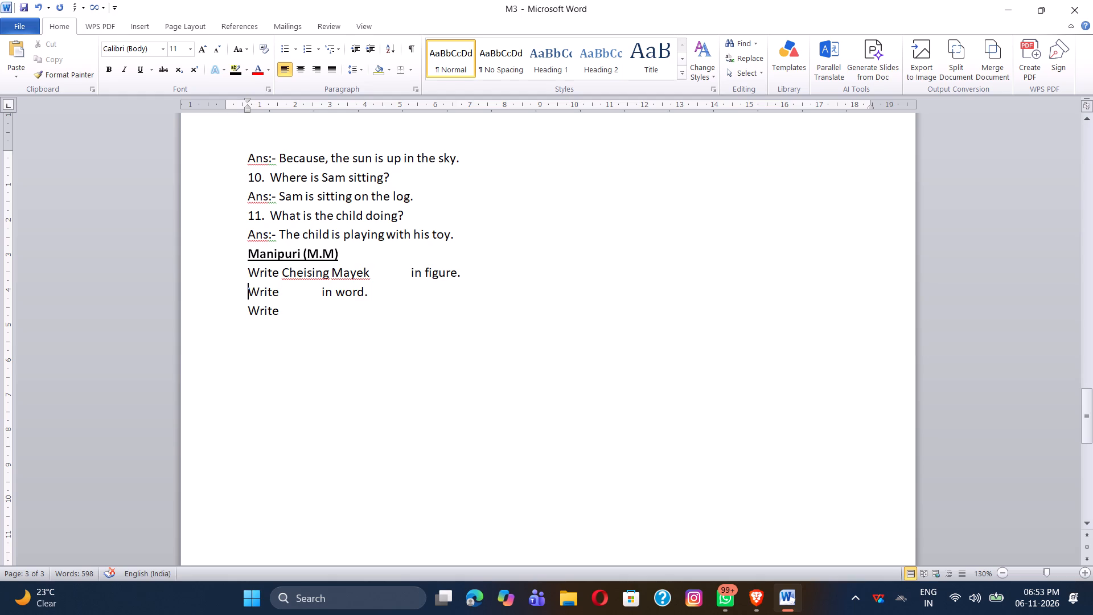
key("Up")
key("Tab")
Indent the start of the "Write in word." line by one tab level to match the line above.
key("Down")
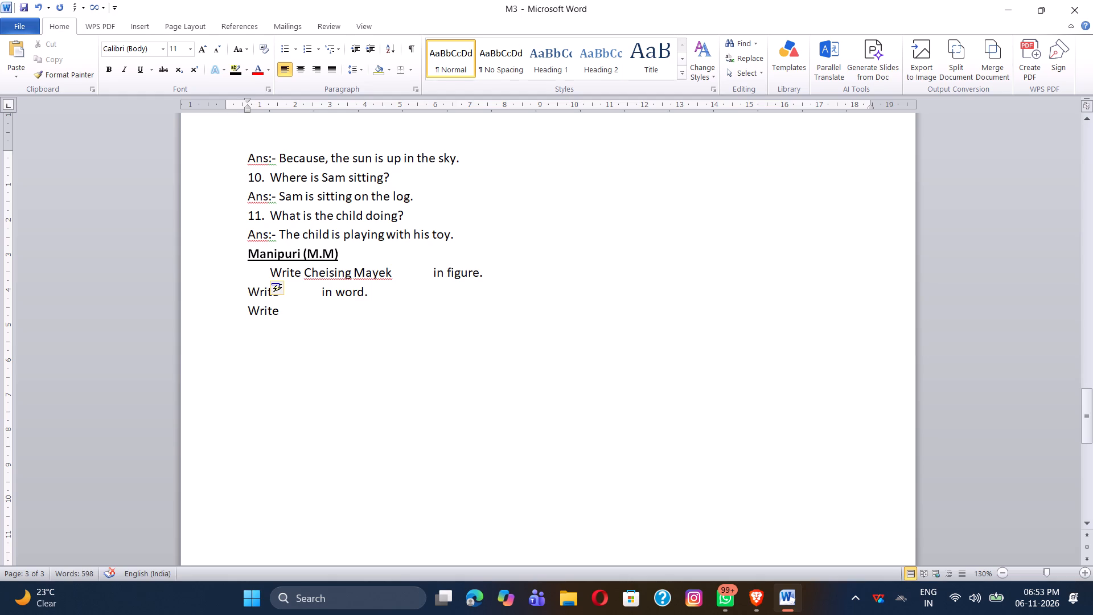
key("Left")
key("Left")
key("Left")
key("Left")
key("Left")
key("Right")
key("Tab")
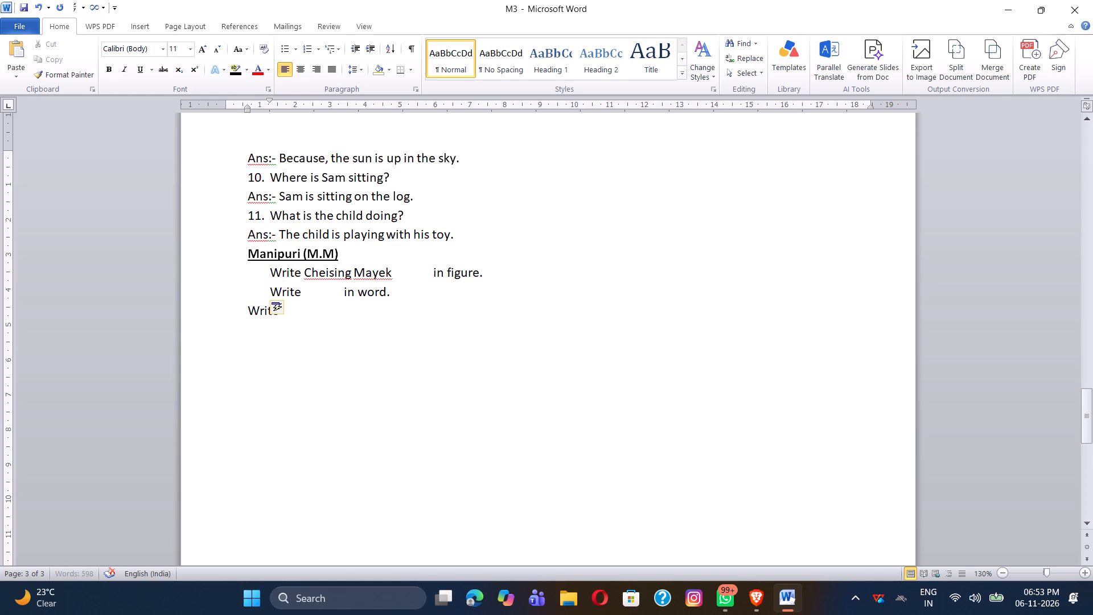
Indent the third line, "Write", by one tab level to align with the two lines above.
key("Down")
key("Left")
key("Left")
key("Left")
key("Left")
key("Tab")
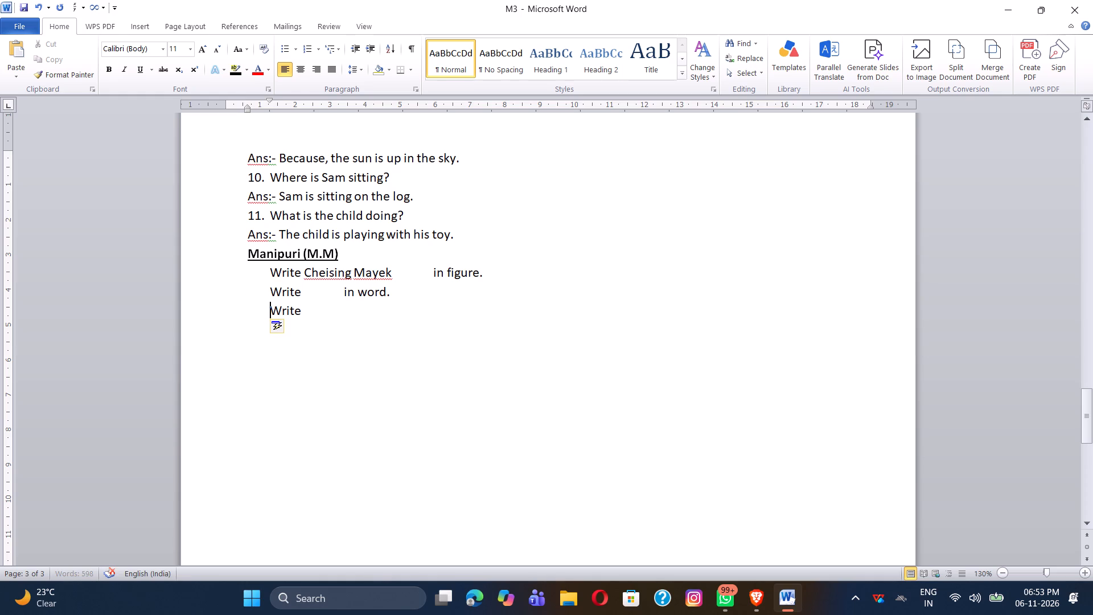
Leave six blank lines below the third Manipuri instruction line, "Write".
key("Right")
key("Right")
key("Right")
key("Right")
key("Right")
key("Return")
key("Return")
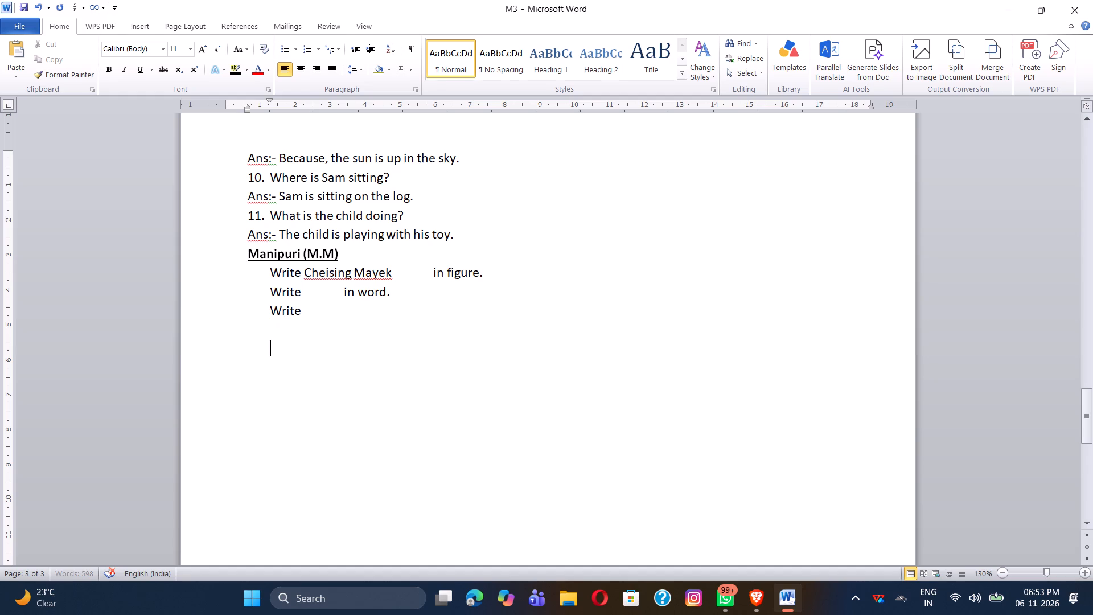
key("Return")
key("Return")
key("Return")
key("Return")
key("Return")
Add the note "(Refer to C/W note book)" below the blank space in the Manipuri section.
key("shift+parenleft")
type("Re")
type("fer")
key("space")
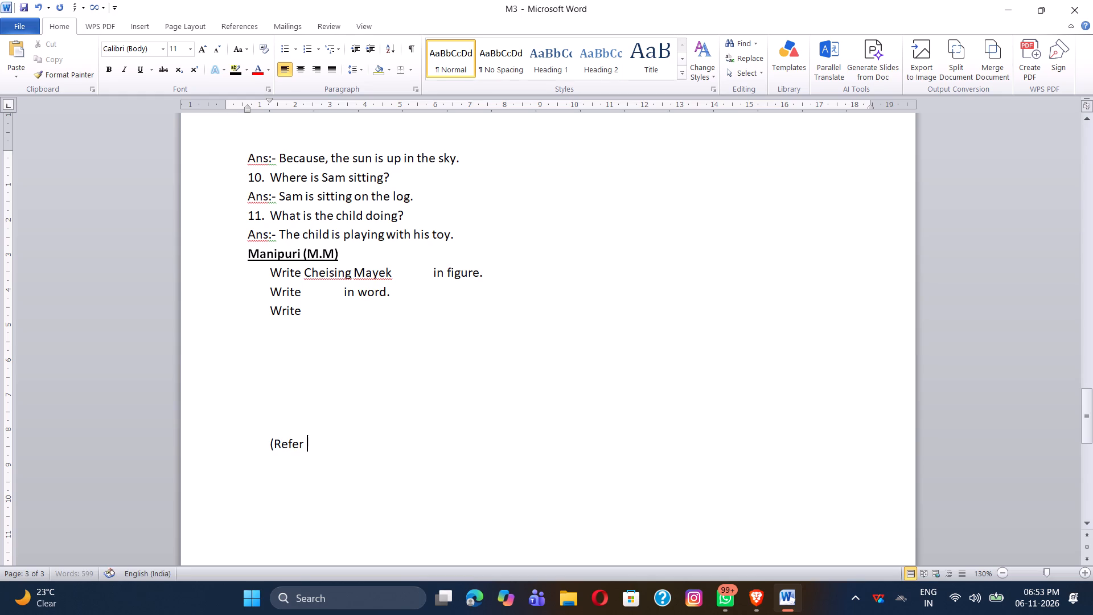
type("to C")
key("slash")
key("shift+w")
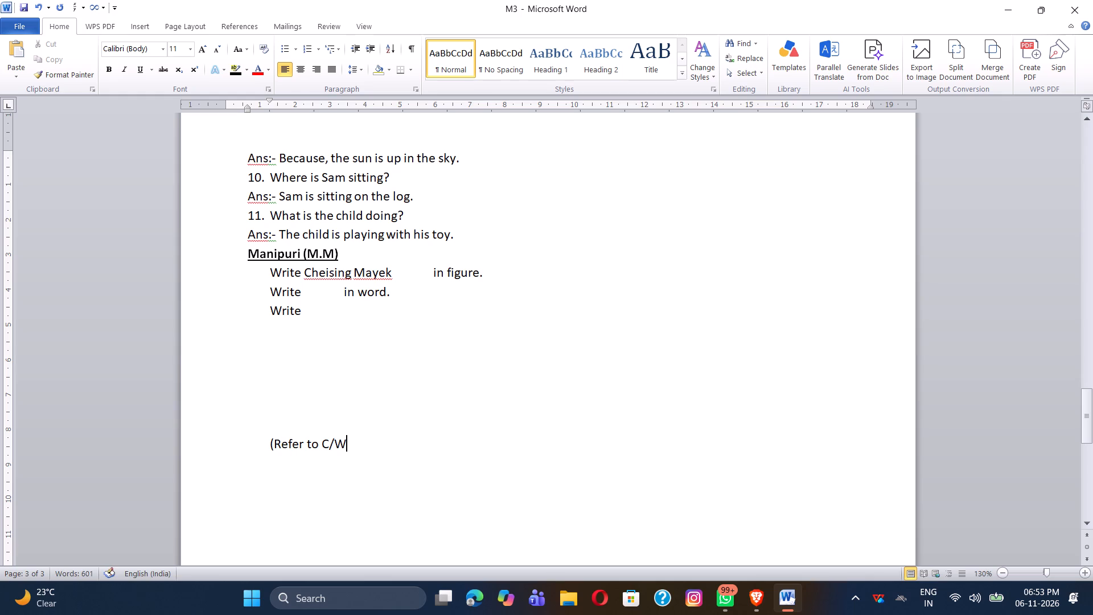
key("space")
type("note book")
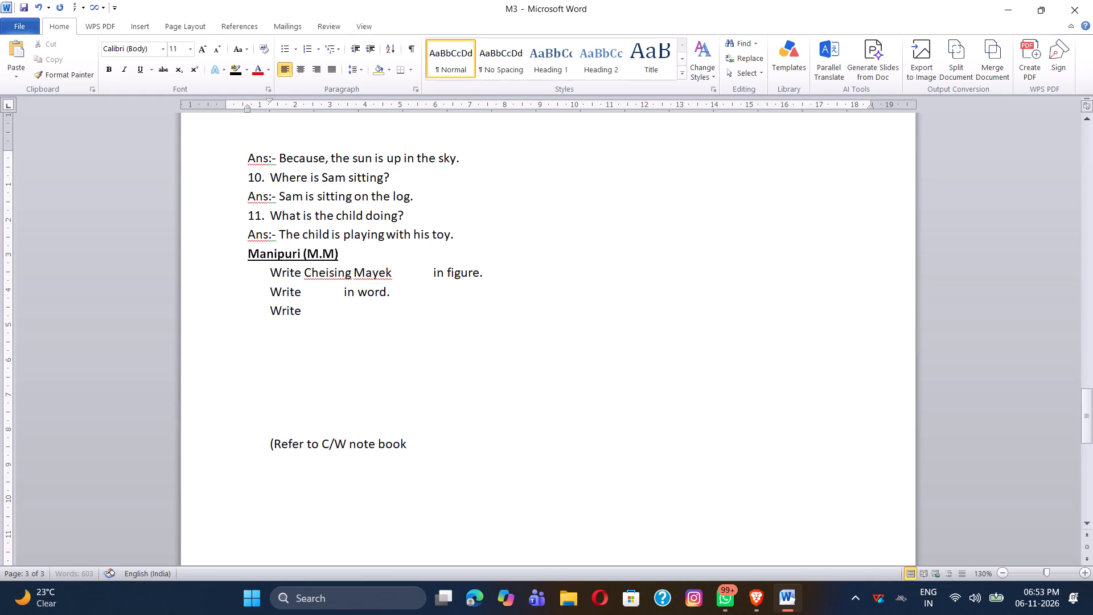
key("shift+parenright")
Add the heading "Maths" below the note, aligned to the page margin, in bold and underlined.
key("Return")
key("BackSpace")
type("Maths")
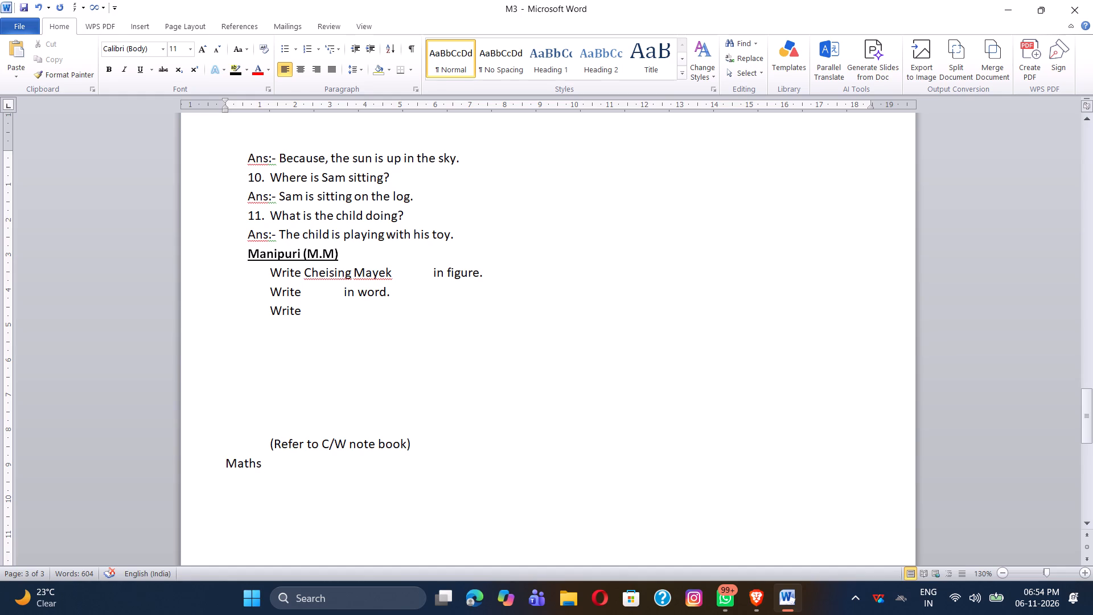
left_click_drag(228, 464, 261, 466)
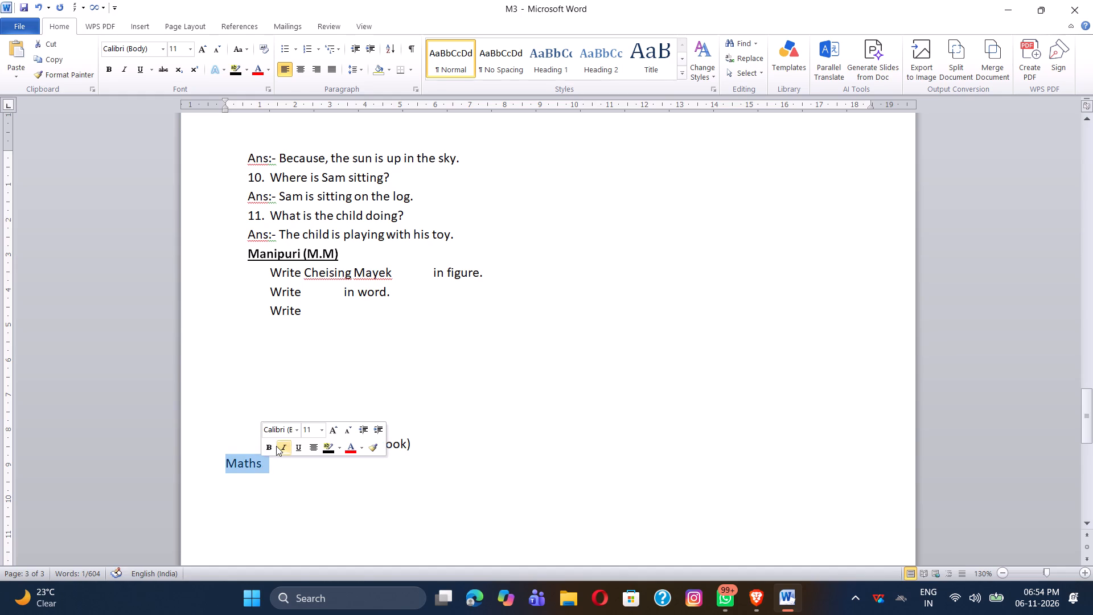
left_click(268, 445)
left_click(298, 452)
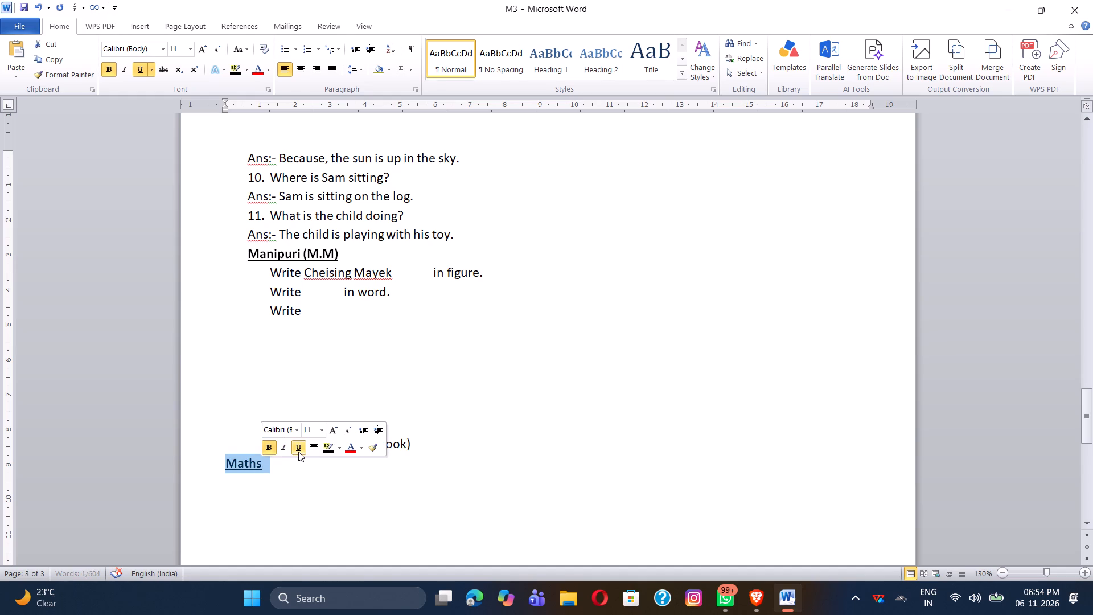
left_click(285, 478)
Start a 1., 2., 3. numbered list below the Maths heading without bold or underline, restarting its numbering at 1.
key("Return")
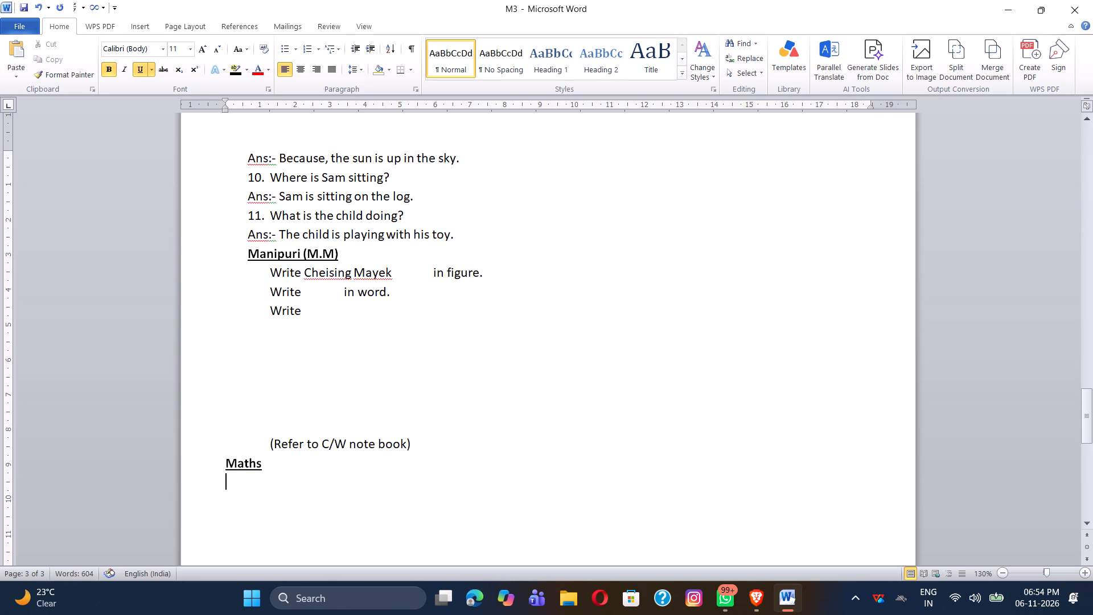
left_click(103, 75)
left_click(137, 72)
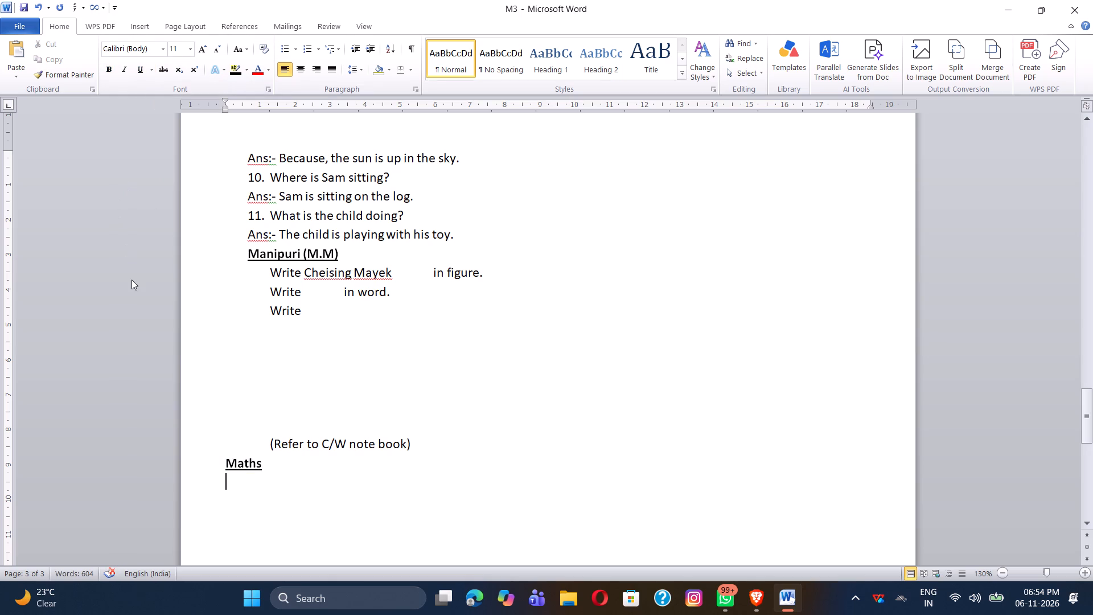
left_click(315, 44)
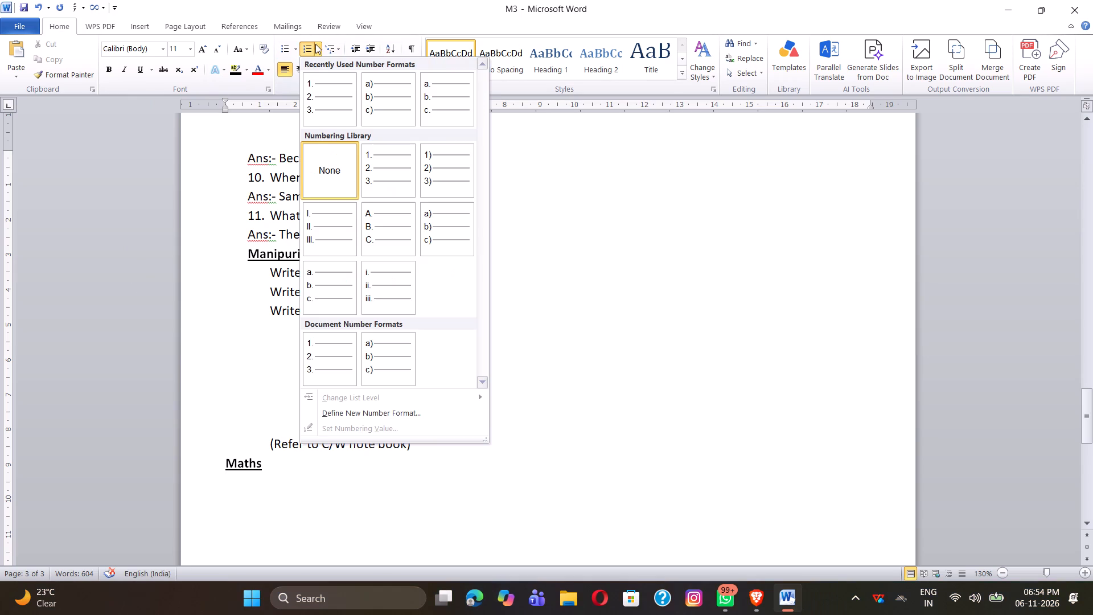
left_click(331, 88)
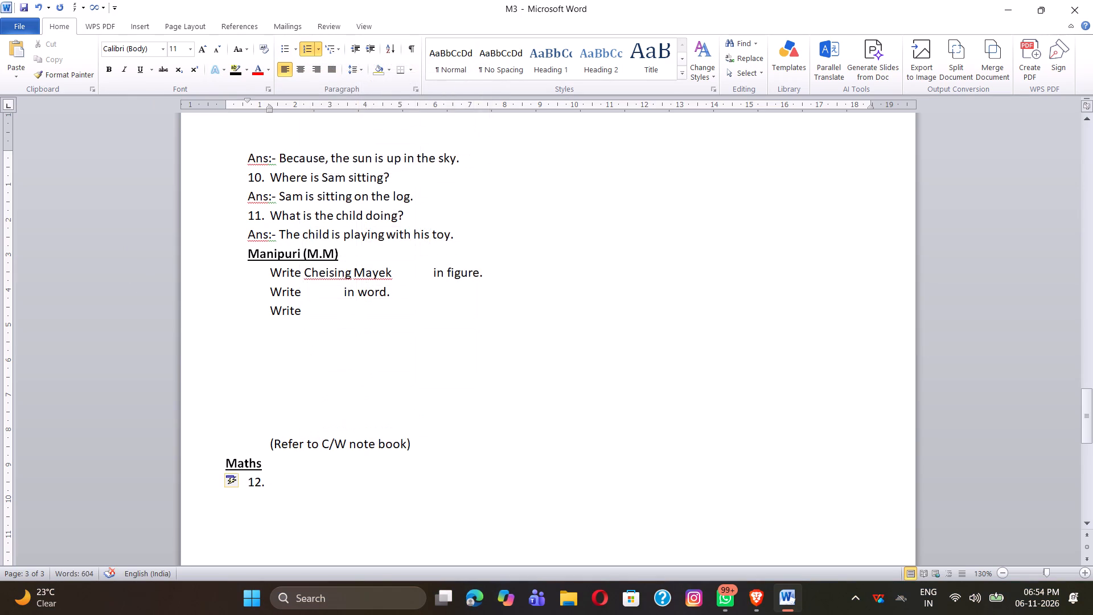
left_click_drag(233, 478, 258, 498)
left_click(258, 498)
Write the first Maths question as "Write 61 upto 80 in words.".
type("Write")
key("space")
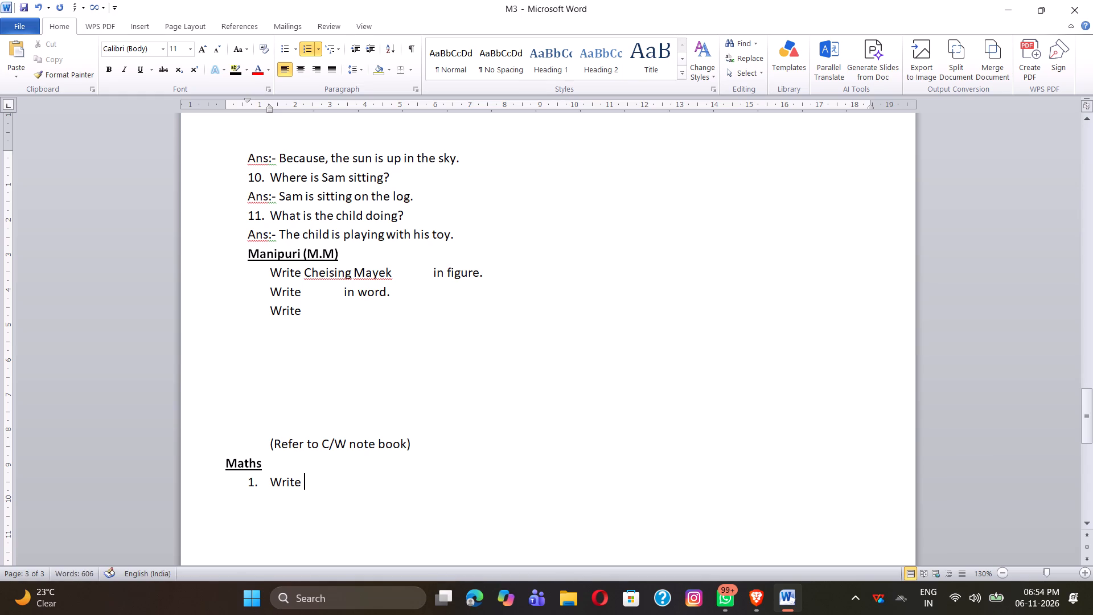
type("61")
key("space")
type("upto")
key("space")
type("80")
key("space")
type("in words")
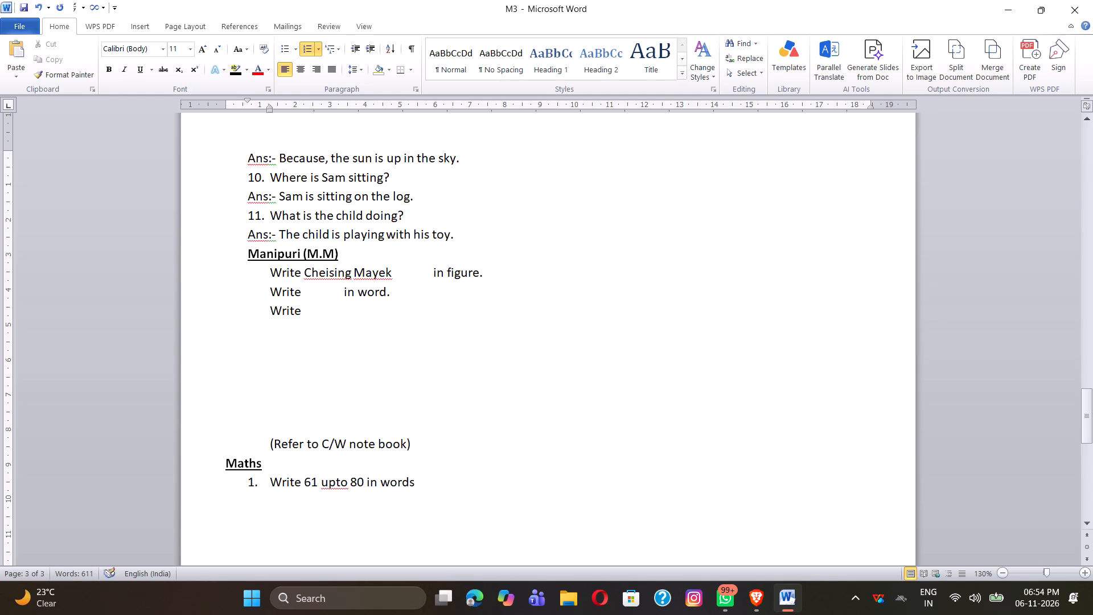
key("period")
Add the second Maths question, "Write the multiplication table of 6 upto 8.".
key("Return")
type("Write")
key("space")
type("the")
key("space")
type("multi")
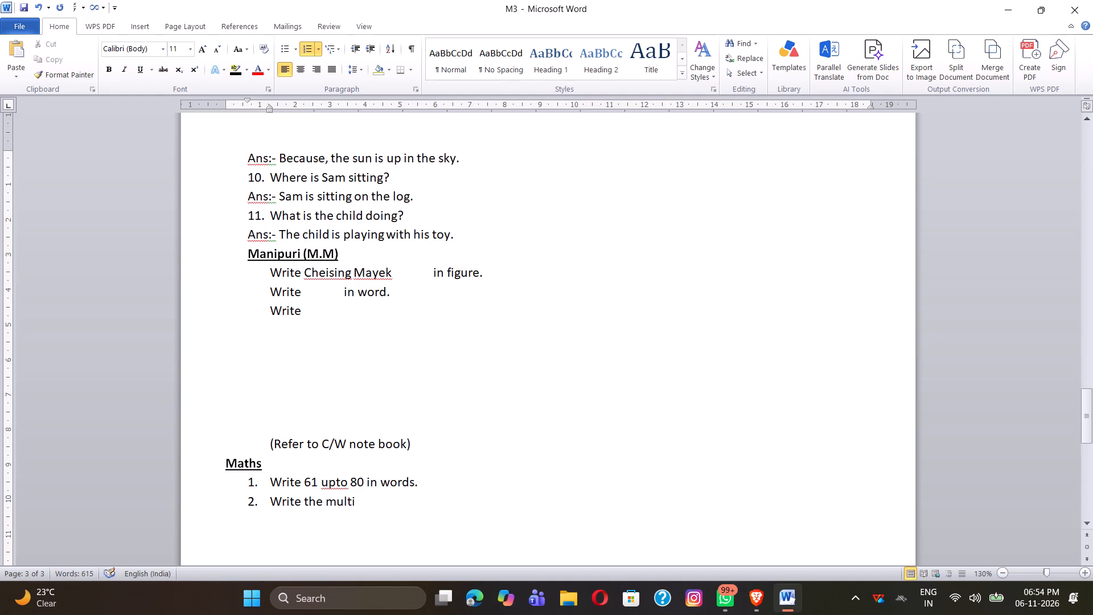
type("plication")
key("space")
type("table")
key("space")
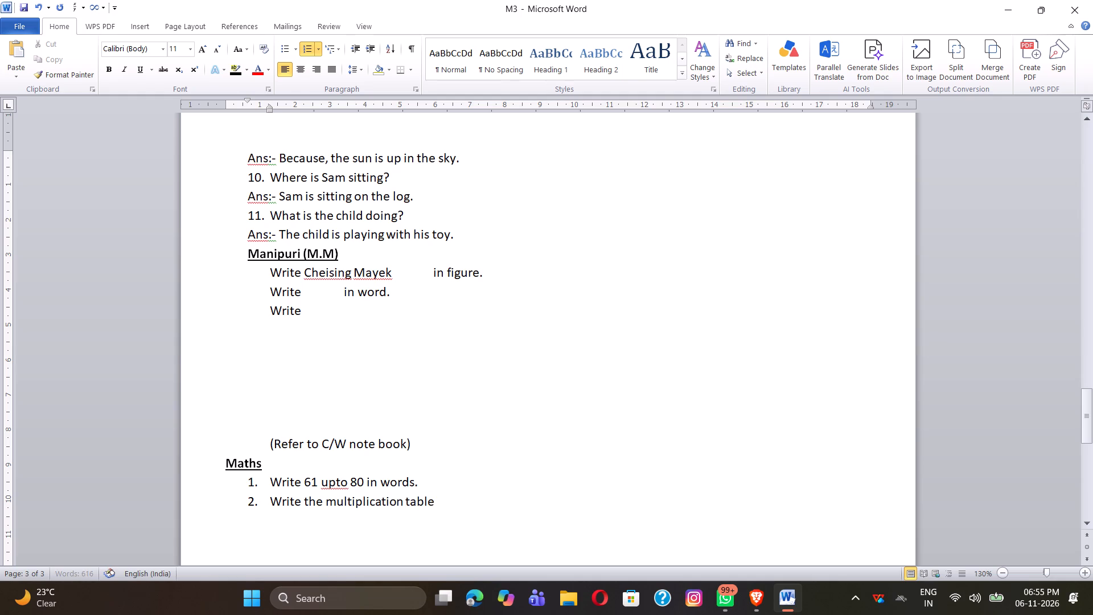
type("of 6 upto")
key("space")
key("8")
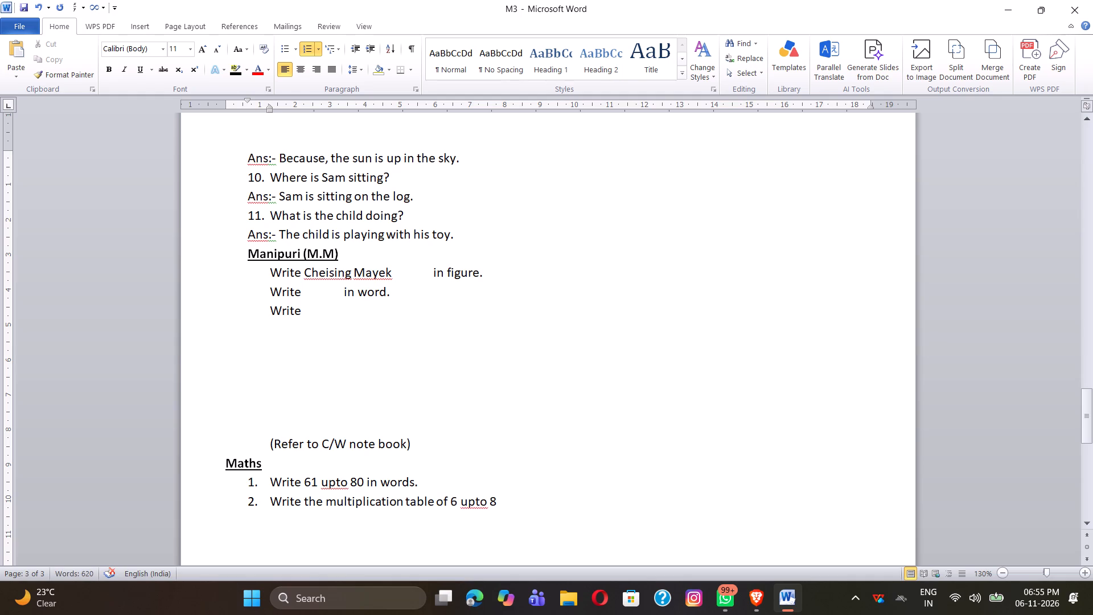
key("period")
Add the third Maths question, "write in the backward counting from 100 upto 1".
key("Return")
type("write")
key("space")
type("in the backward")
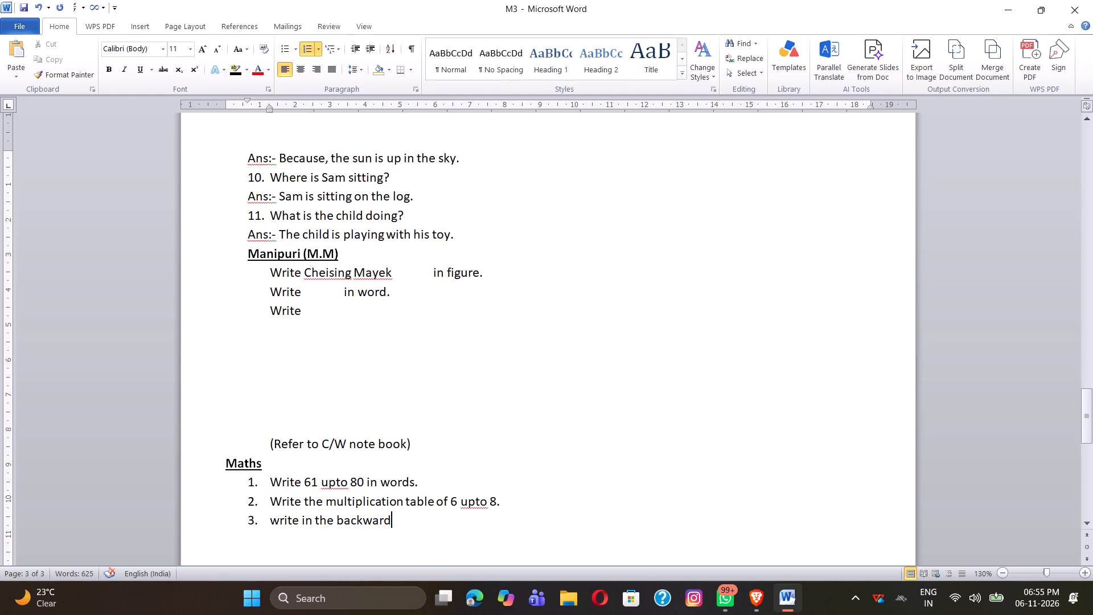
key("space")
type("counting")
key("space")
type("from 100")
key("space")
type("upto 1")
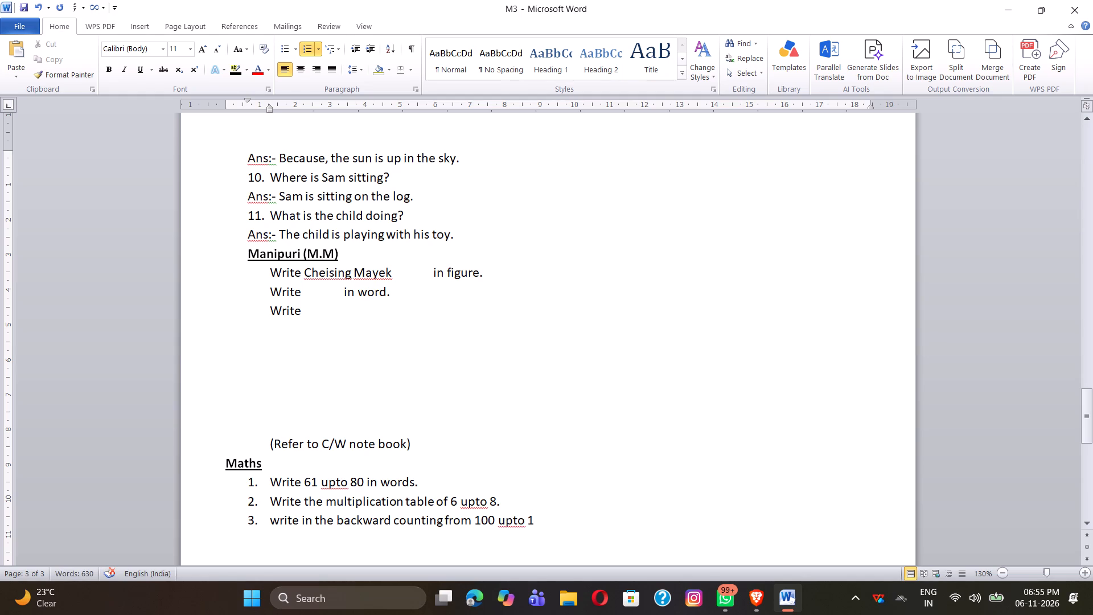
Capitalize the first letter of the third Maths question so it begins with "Write".
key("Right")
key("Left")
key("Left")
key("Left")
key("Left")
key("Left")
key("Left")
key("Left")
key("Left")
key("Left")
key("Left")
key("Left")
key("Left")
key("Left")
key("Left")
key("Left")
key("Left")
key("Left")
key("Left")
key("Left")
key("Left")
key("Left")
key("Left")
key("Left")
key("BackSpace")
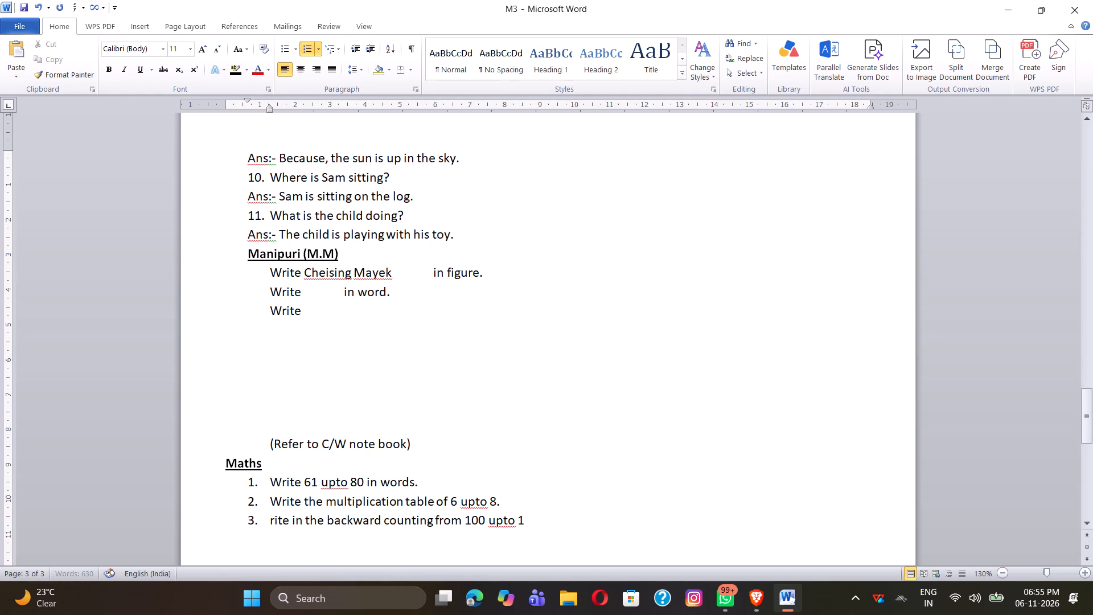
key("shift+w")
key("Down")
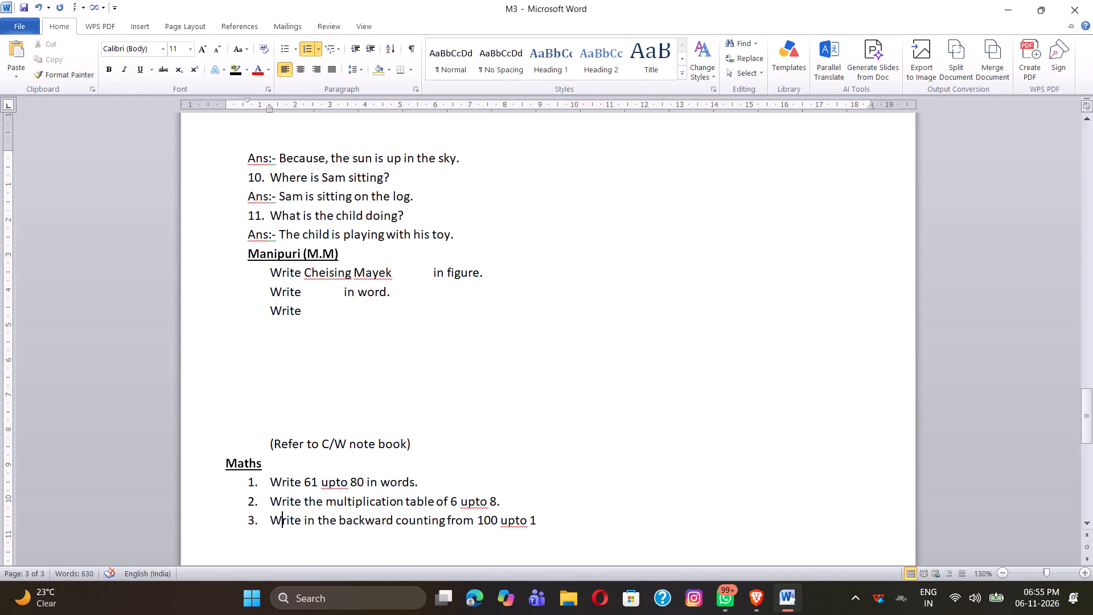
Add the fourth Maths question, "Circle the bigger number".
scroll(392, 505, "down", 1)
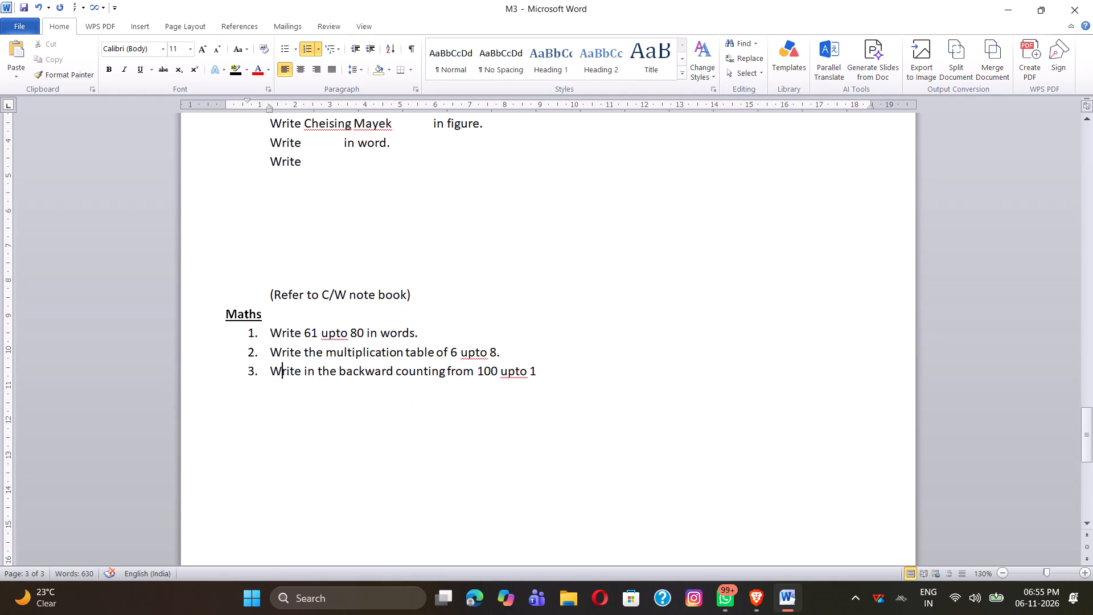
left_click(554, 382)
key("Return")
key("shift+c")
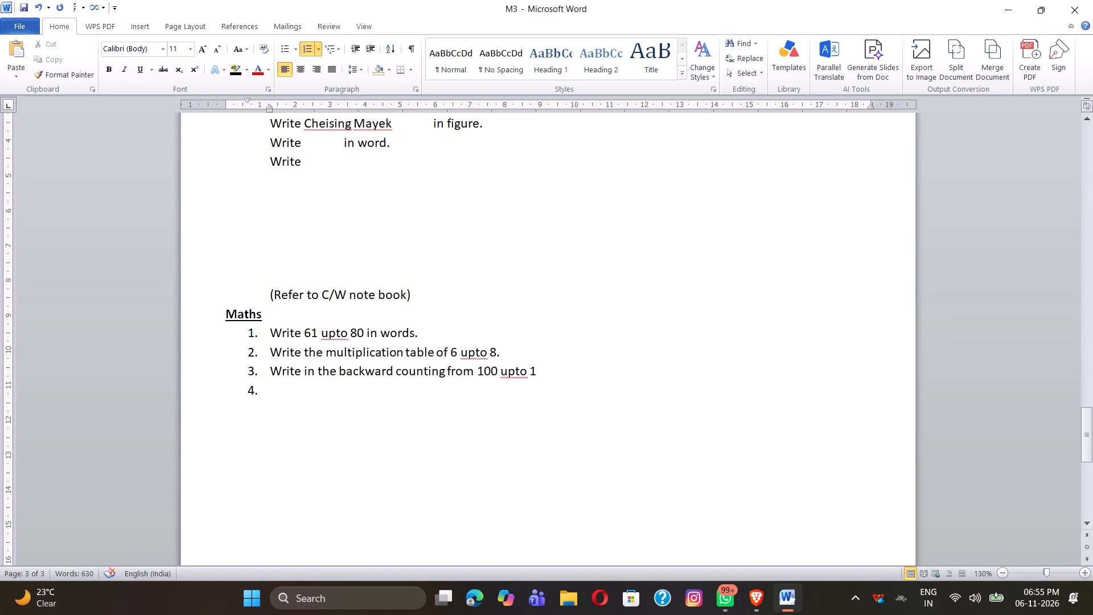
type("ircle")
key("space")
type("the b")
type("igger")
key("space")
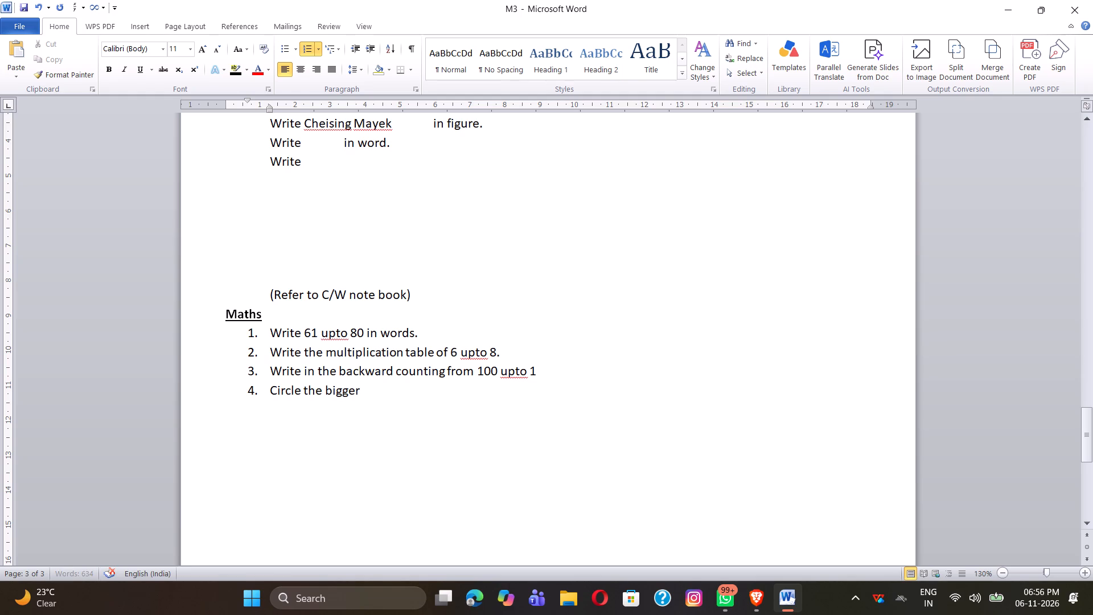
type("number")
Start an i., ii., iii. numbered sub-list below the fourth Maths question.
key("Return")
key("BackSpace")
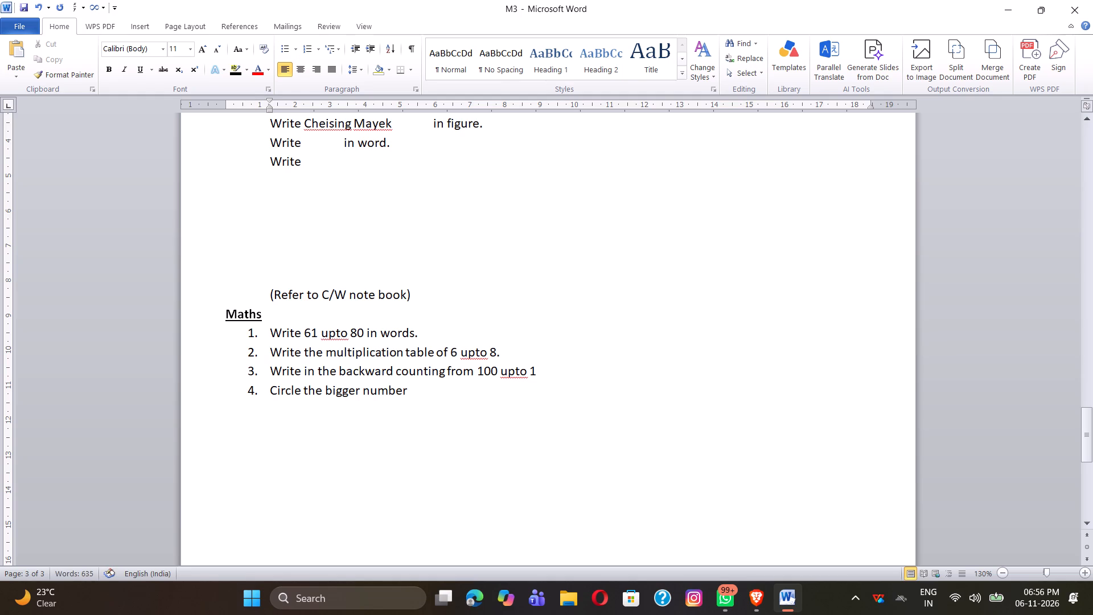
left_click(319, 45)
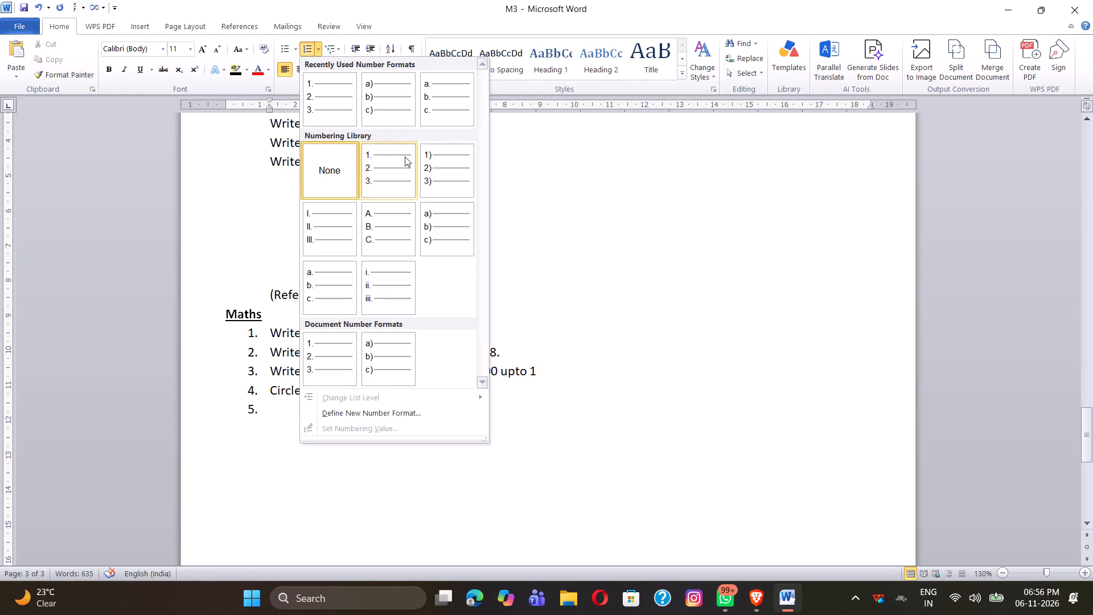
left_click(364, 272)
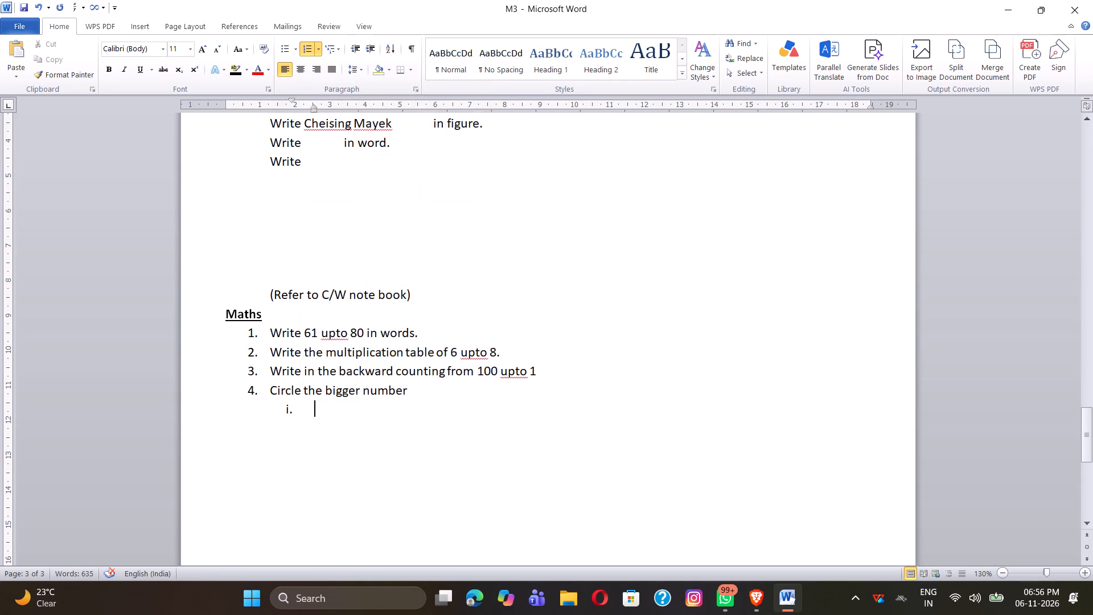
Reduce the indent of the roman-numeral sub-list so its numeral sits closer to the question numbers.
left_click(300, 408)
left_click(285, 412)
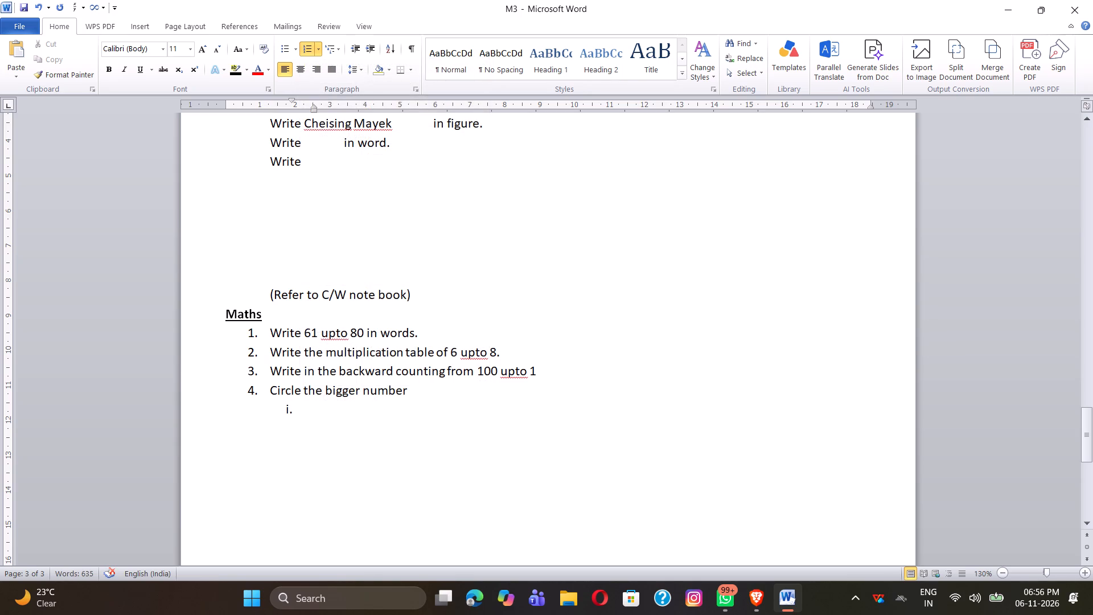
left_click(293, 408)
left_click(290, 408)
left_click_drag(290, 408, 280, 409)
left_click_drag(280, 409, 266, 414)
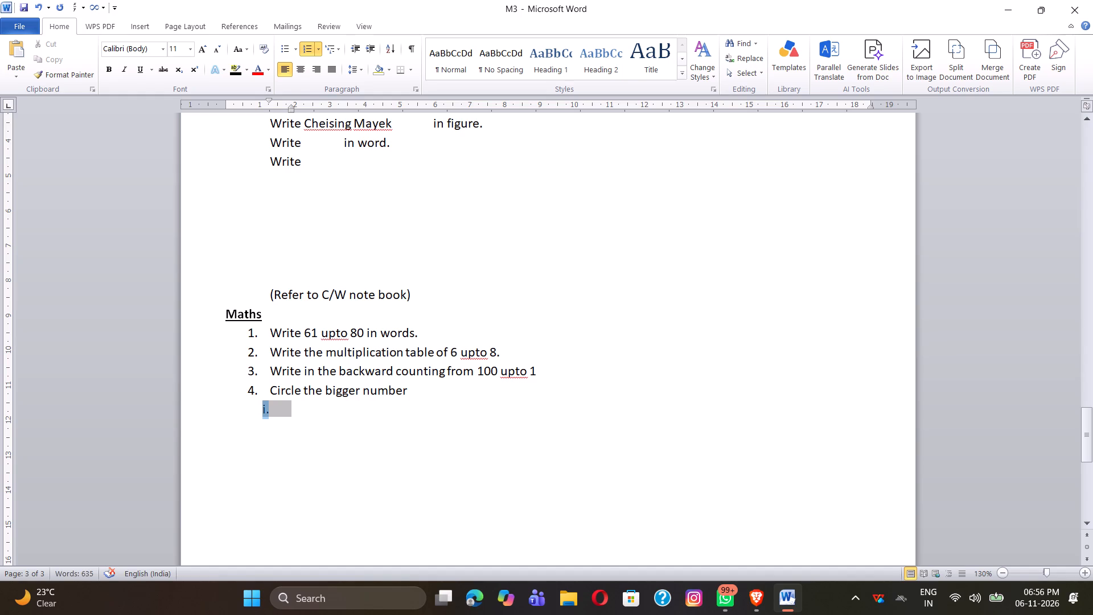
Fill sub-item i with the numbers 3, 5 and 9, spaced evenly apart.
left_click(302, 413)
key("3")
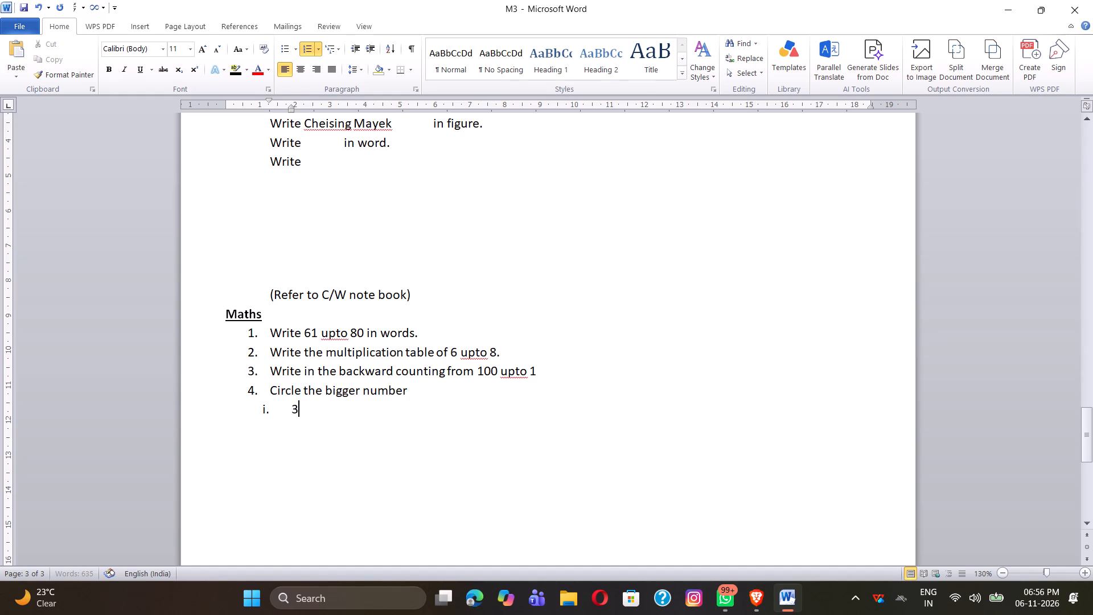
key("Tab")
key("5")
key("Tab")
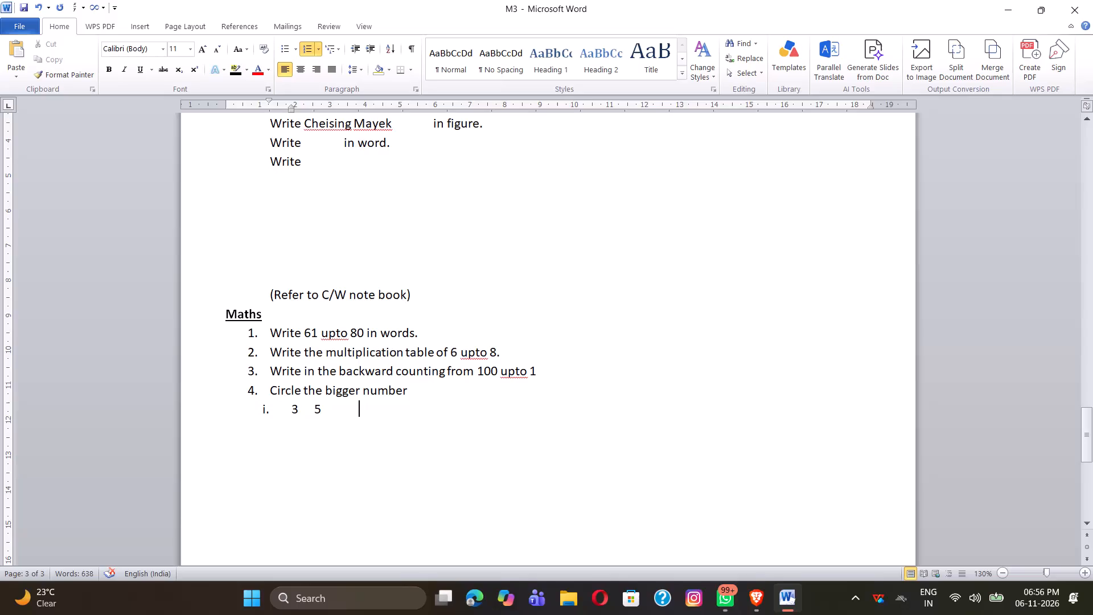
key("9")
key("Left")
key("BackSpace")
key("space")
key("space")
key("space")
key("space")
key("space")
key("space")
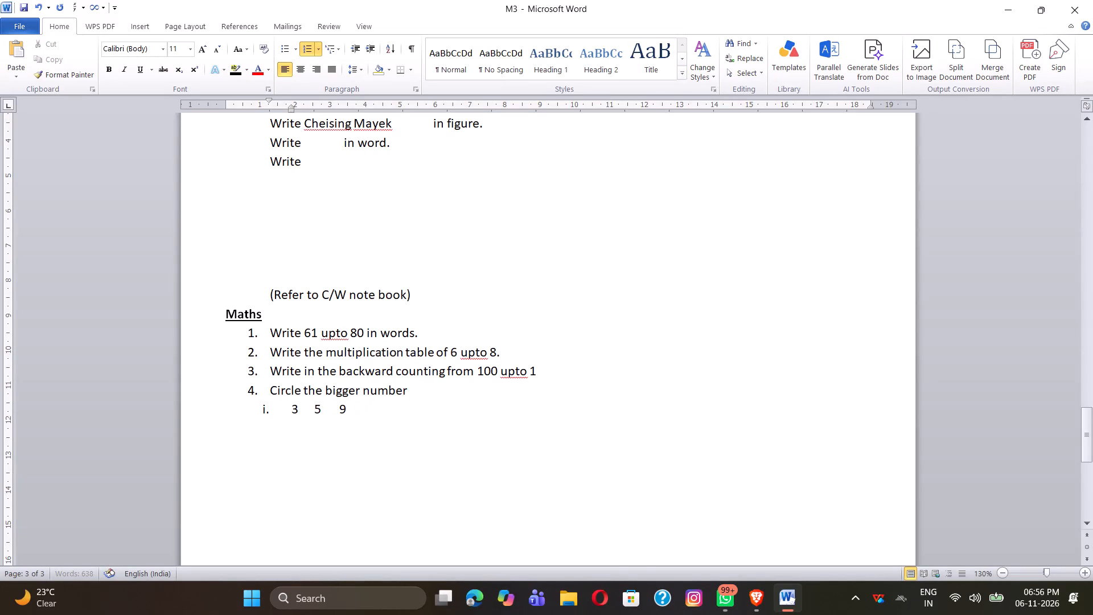
key("BackSpace")
key("Right")
Add sub-item ii with the numbers 6, 8 and 4, aligned under the row above.
key("Return")
key("6")
key("Tab")
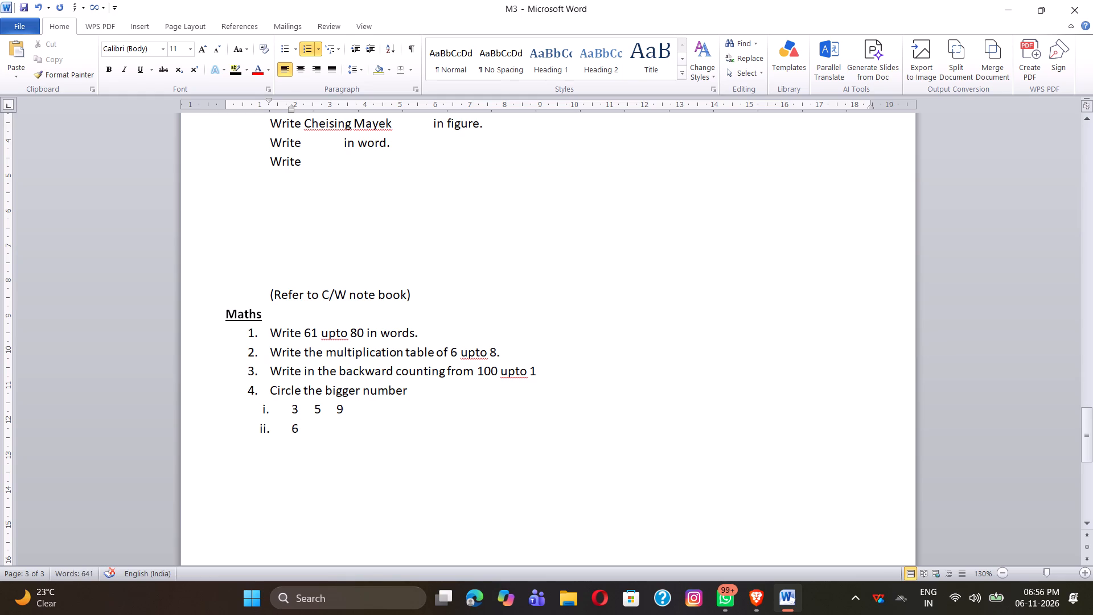
key("8")
key("Tab")
key("BackSpace")
key("space")
key("space")
key("space")
key("space")
key("space")
key("4")
Add sub-item iii with the numbers 5, 7 and 10, aligned under the rows above.
key("Return")
key("5")
key("Tab")
type("7")
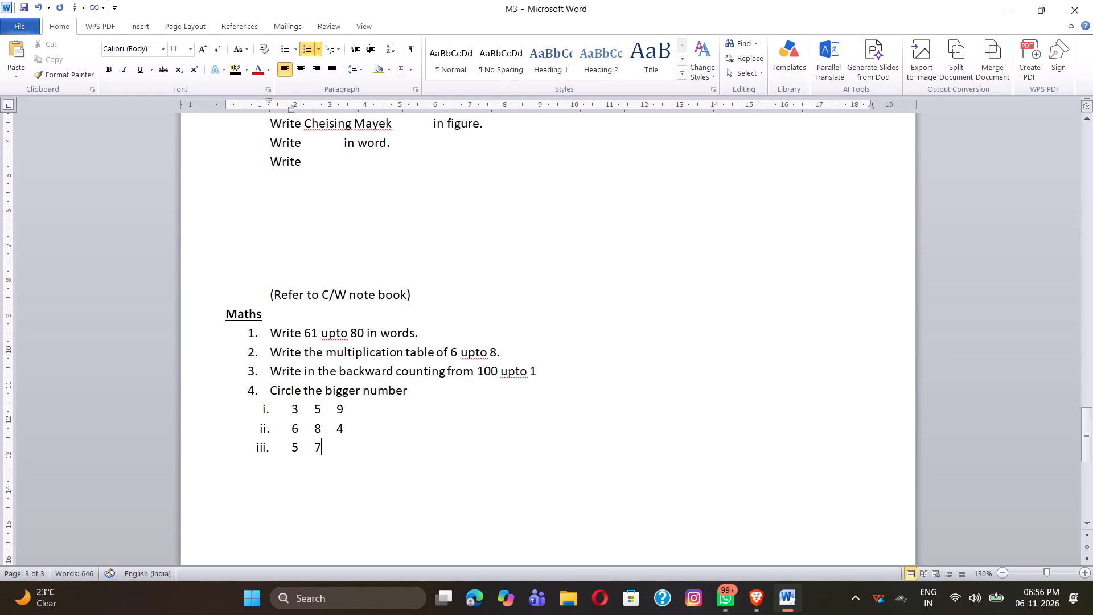
key("space")
key("space")
key("space")
key("space")
key("space")
type("10")
Add sub-item iv with the numbers 9, 6 and 4, spaced to line up with the rows above.
key("Return")
key("9")
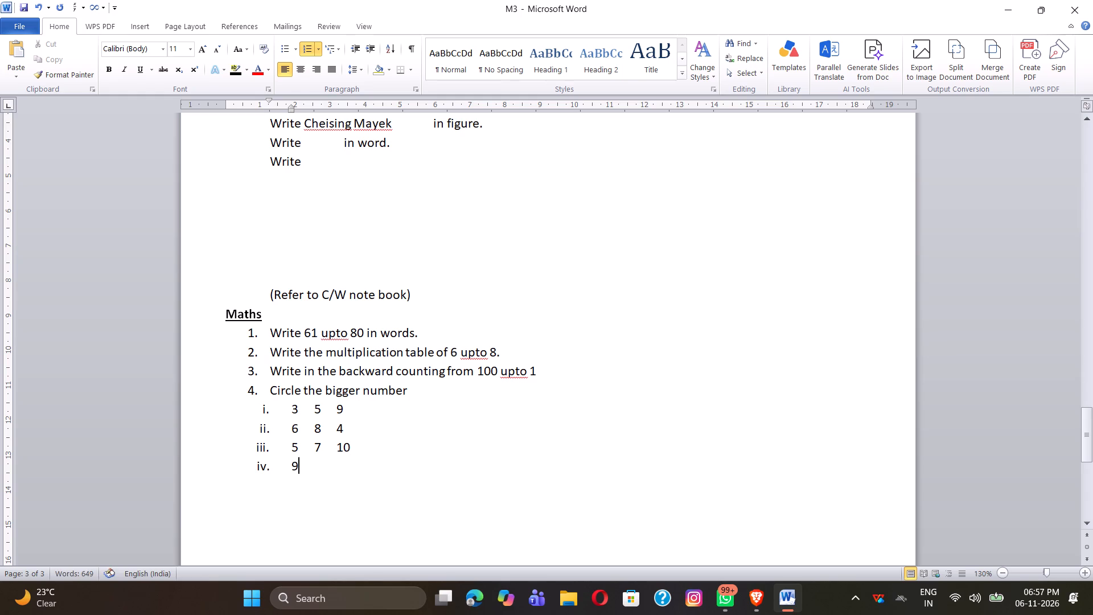
key("Tab")
key("6")
key("Tab")
key("BackSpace")
key("space")
key("space")
key("space")
key("space")
key("space")
key("space")
key("4")
Add sub-item v with the numbers 8, 11 and 7, spaced to line up with the rows above.
key("Return")
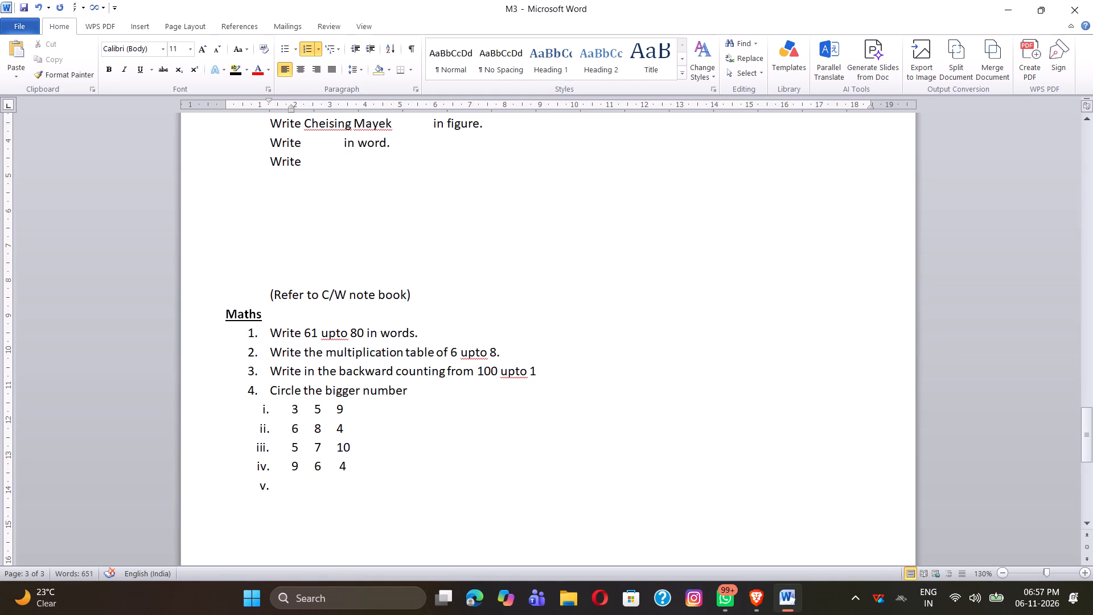
key("8")
key("Tab")
type("11")
key("space")
key("space")
key("space")
key("space")
key("space")
key("BackSpace")
key("7")
End the roman-numeral sub-list and start question 5 on a new line, continuing the Maths question numbering.
key("Return")
key("BackSpace")
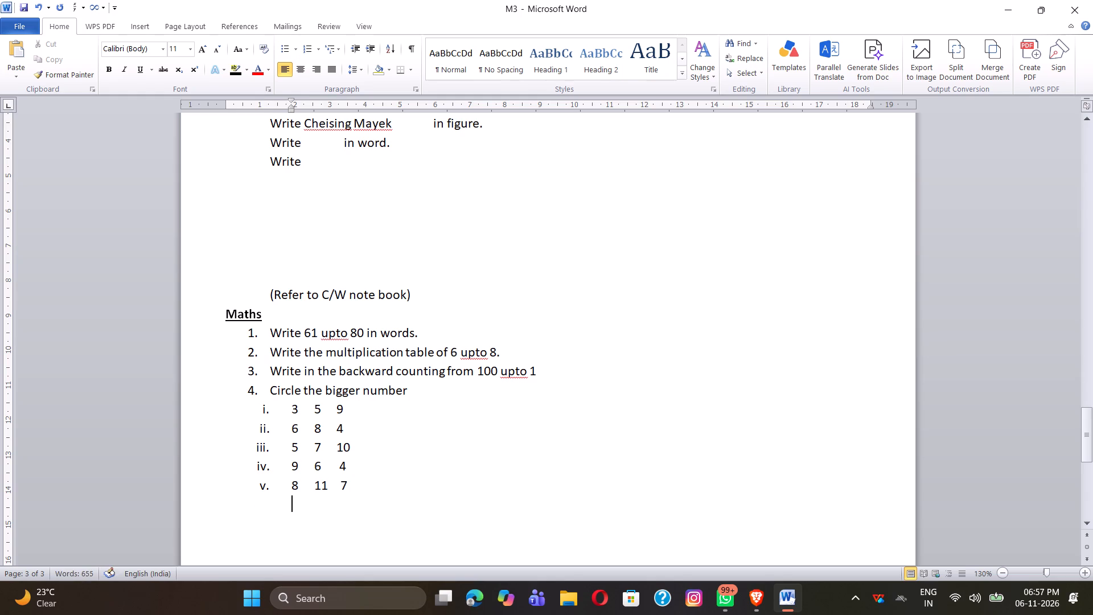
key("BackSpace")
key("BackSpace")
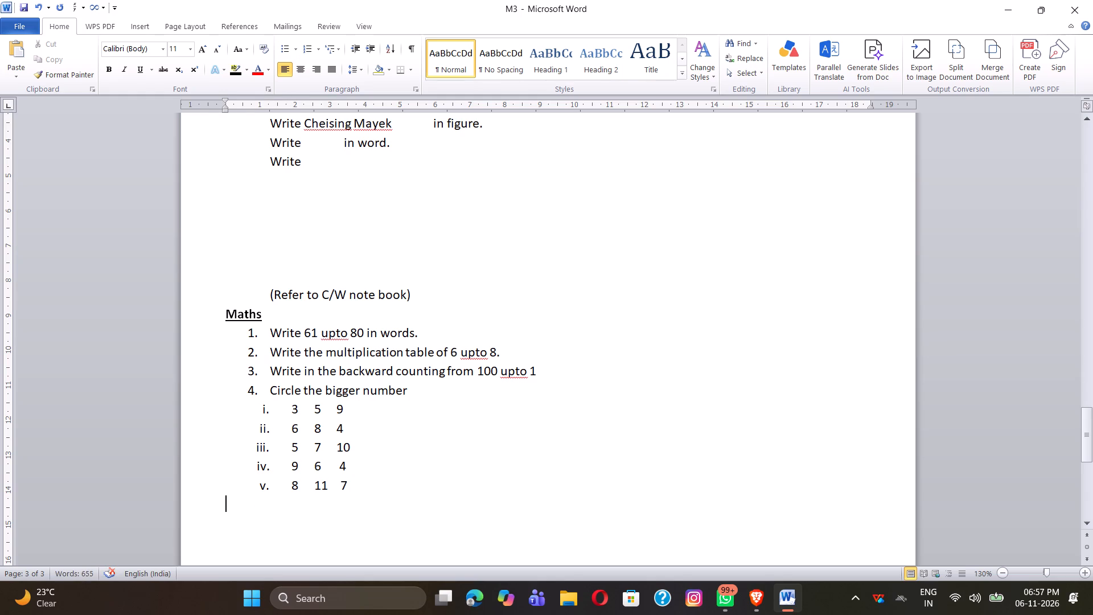
left_click(320, 50)
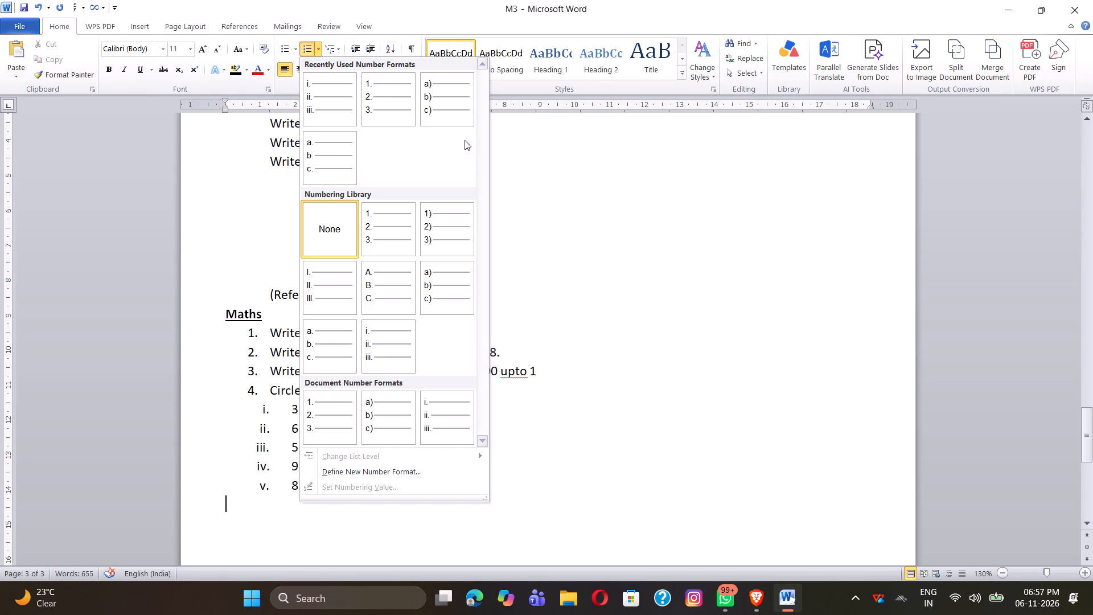
left_click(384, 90)
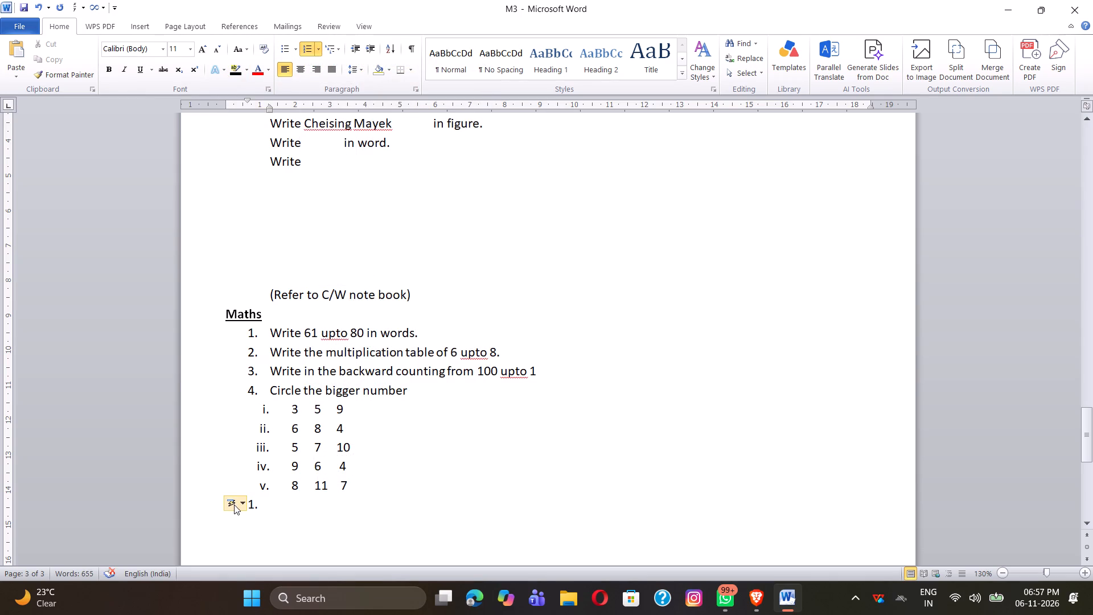
left_click(234, 505)
left_click(243, 517)
Write question 5 of the Maths section as "Circle the smaller number.".
type("Circle")
key("space")
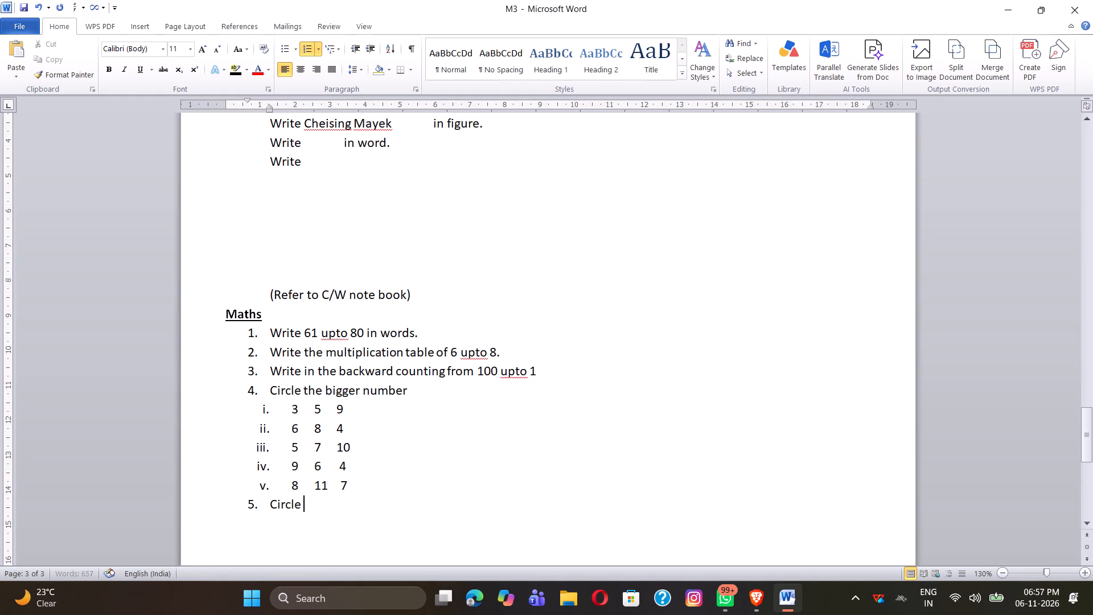
type("the")
key("space")
type("smaller")
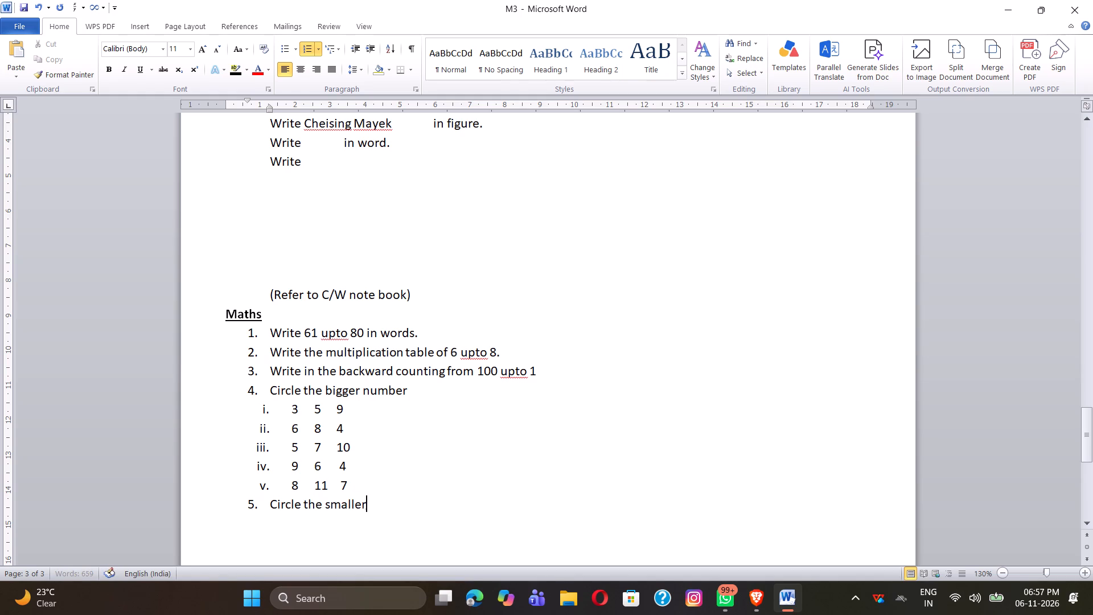
key("space")
type("number")
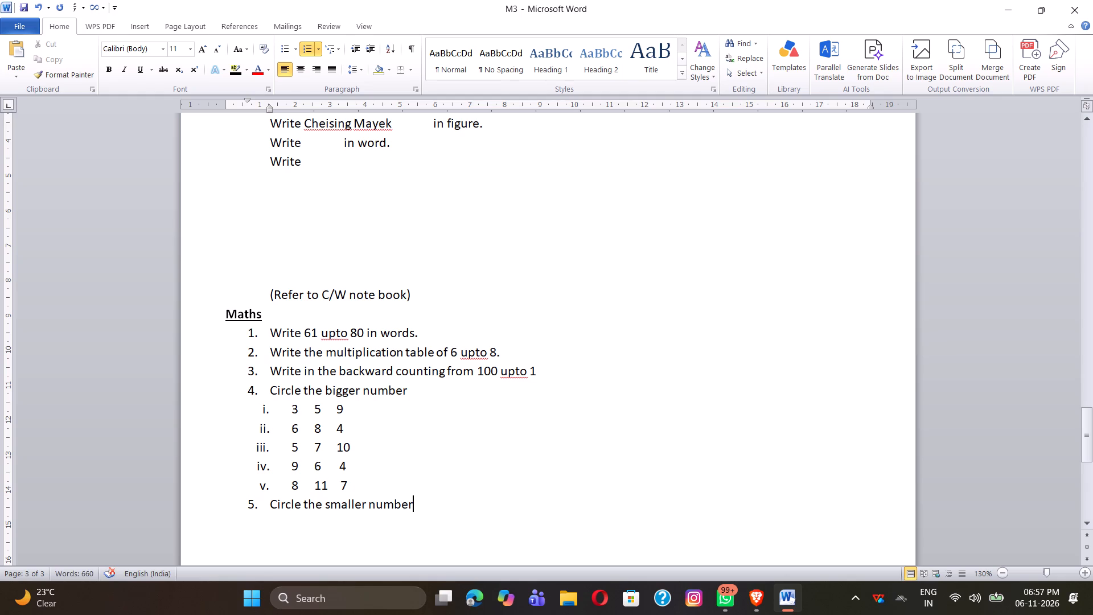
key("period")
Start a roman-numeral sub-list (i., ii., iii.) on a new line under question 5.
key("Return")
key("BackSpace")
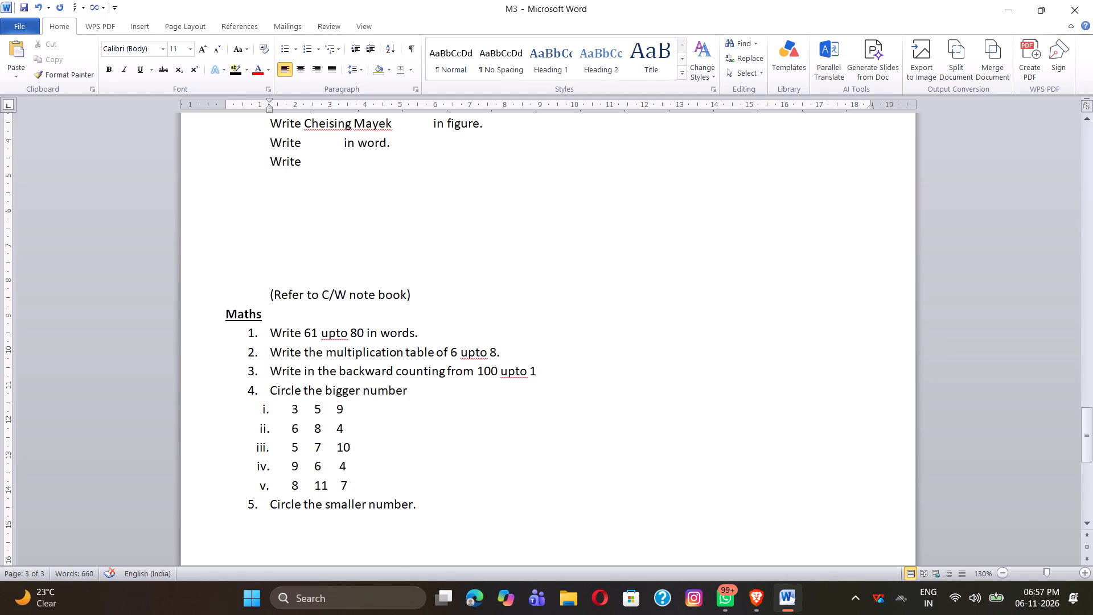
left_click(318, 52)
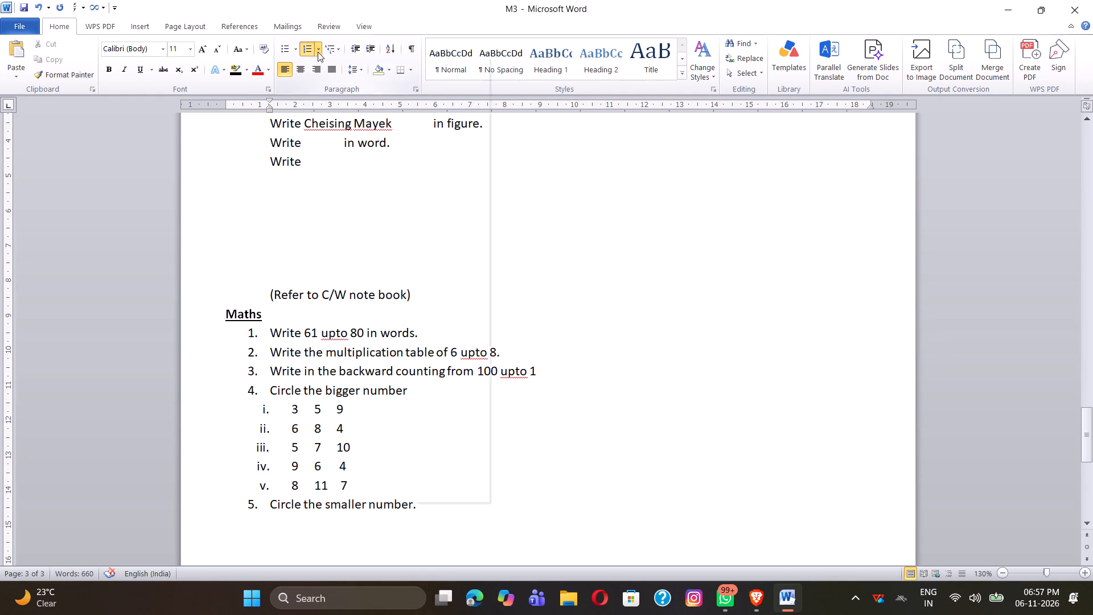
left_click(377, 90)
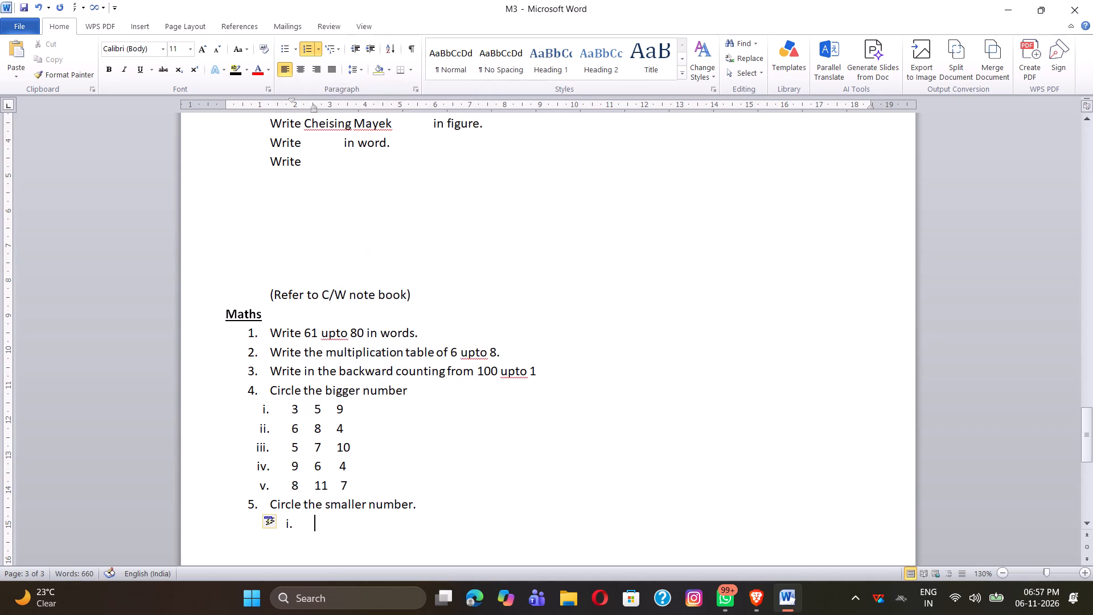
Reduce the indent of question 5's roman-numeral sub-list so its numeral sits just under the start of the question text.
scroll(297, 416, "down", 2)
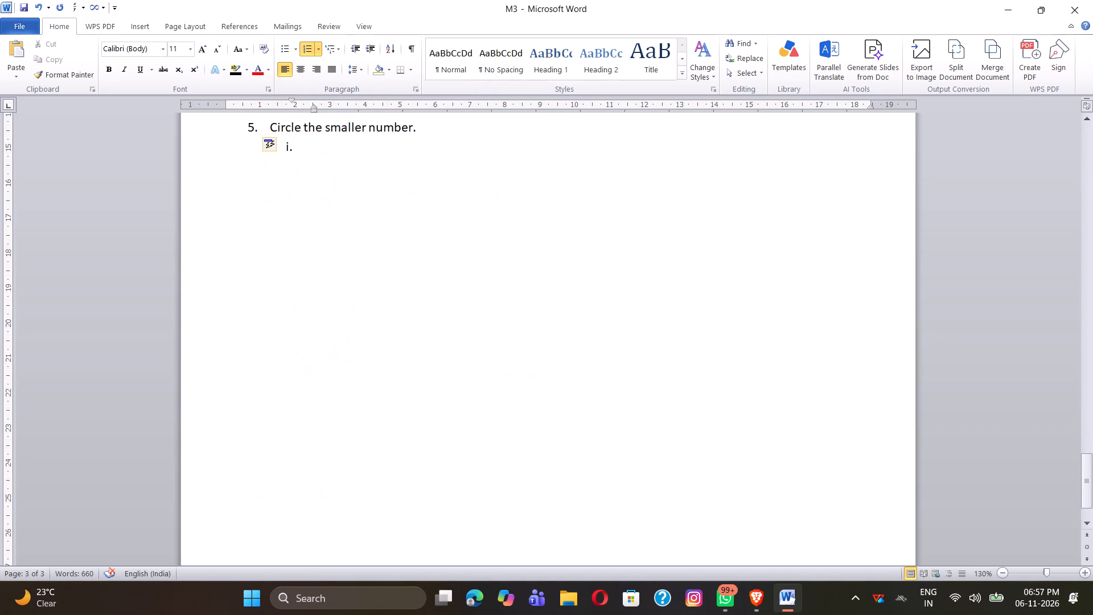
left_click(288, 147)
left_click_drag(288, 147, 273, 147)
left_click_drag(273, 147, 266, 149)
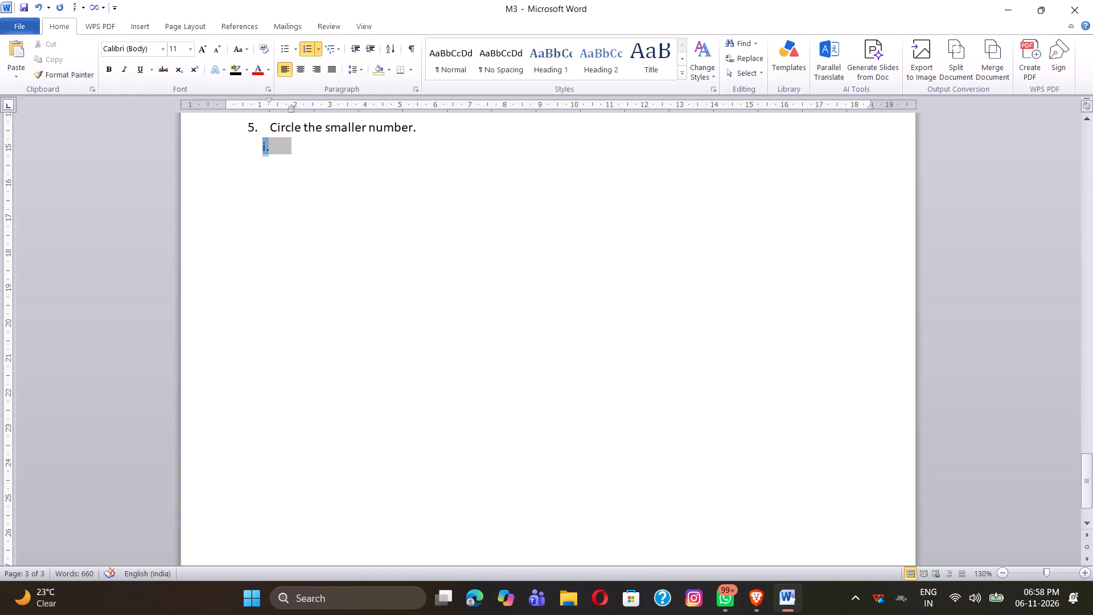
left_click(265, 150)
left_click_drag(263, 148, 272, 150)
Fill question 5's sub-item i with the closely spaced numbers 2, 9 and 7, and open a line for sub-item ii.
left_click(310, 152)
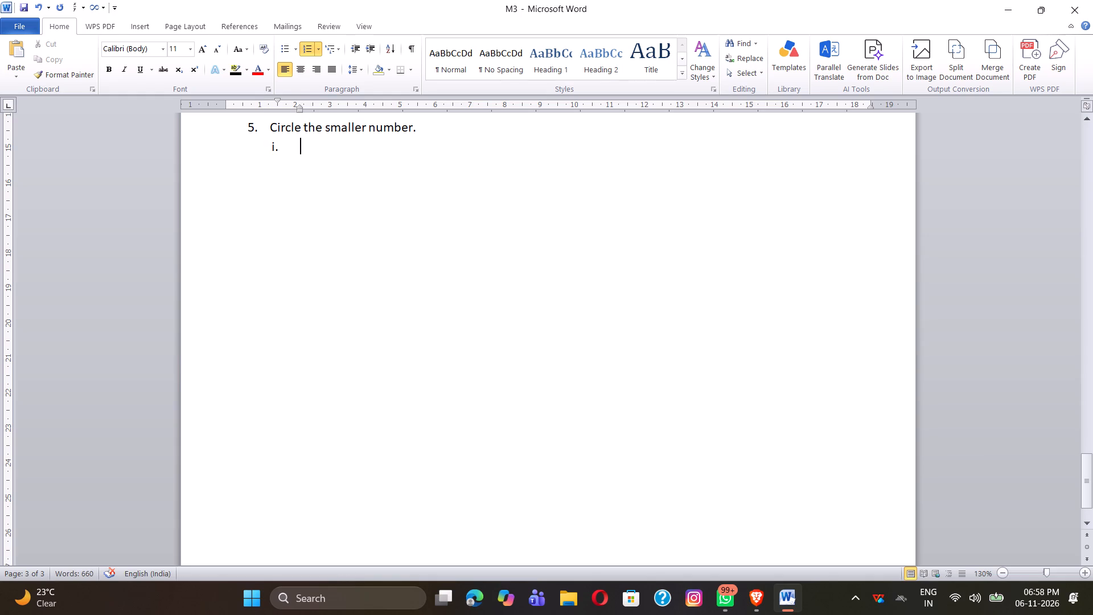
key("2")
key("Tab")
key("9")
key("space")
key("space")
key("space")
key("space")
key("space")
key("7")
key("BackSpace")
key("BackSpace")
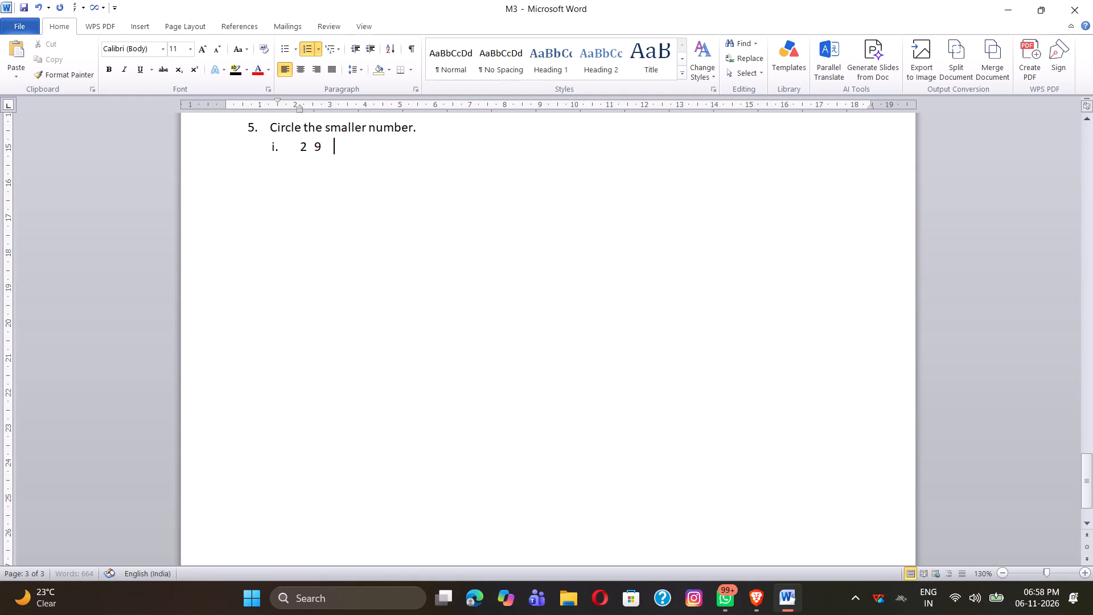
key("BackSpace")
key("7")
key("Return")
Fill question 5's sub-item ii with the spaced numbers 8, 1 and 3, and open a line for sub-item iii.
key("8")
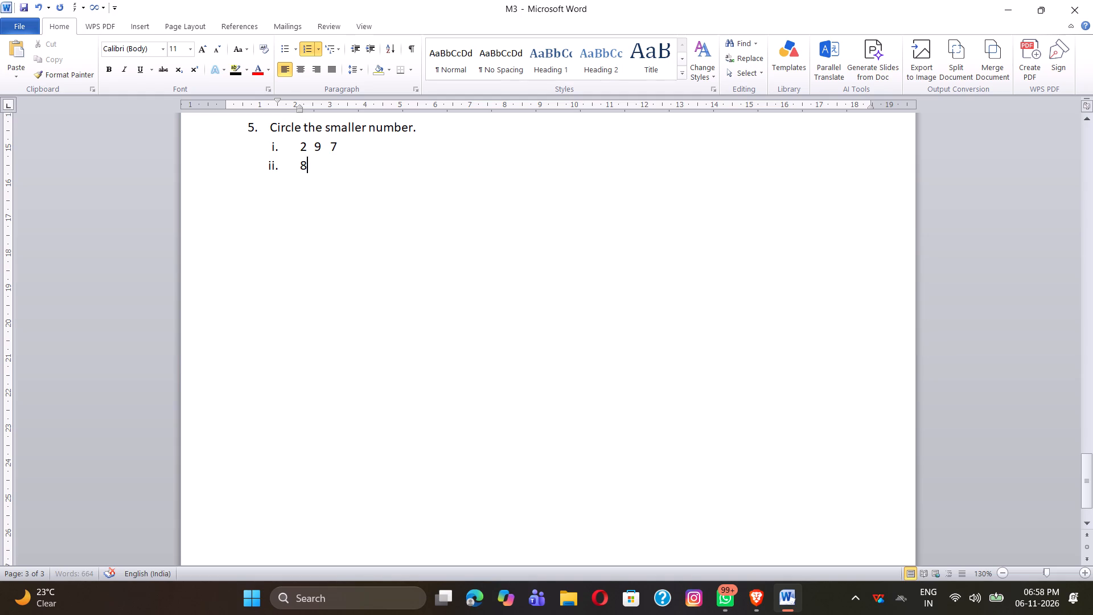
key("Tab")
key("1")
key("space")
key("space")
key("space")
key("space")
key("BackSpace")
key("3")
key("Return")
Fill sub-item iii with the numbers 3, 4 and 1, spaced to line up with the rows above, and open sub-item iv.
key("3")
key("Tab")
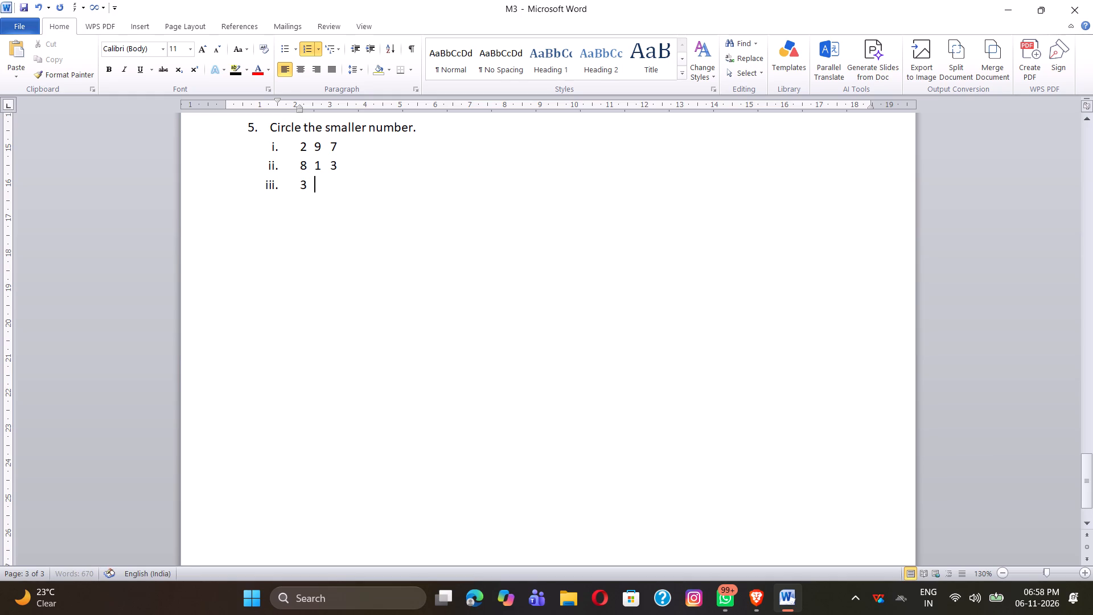
type("4")
key("space")
key("space")
key("space")
key("space")
key("1")
key("BackSpace")
key("BackSpace")
key("1")
key("Return")
Fill sub-item iv with the numbers 7, 5 and 6 in the same spacing, and open a line for sub-item v.
key("7")
key("Tab")
type("5")
key("space")
key("space")
key("space")
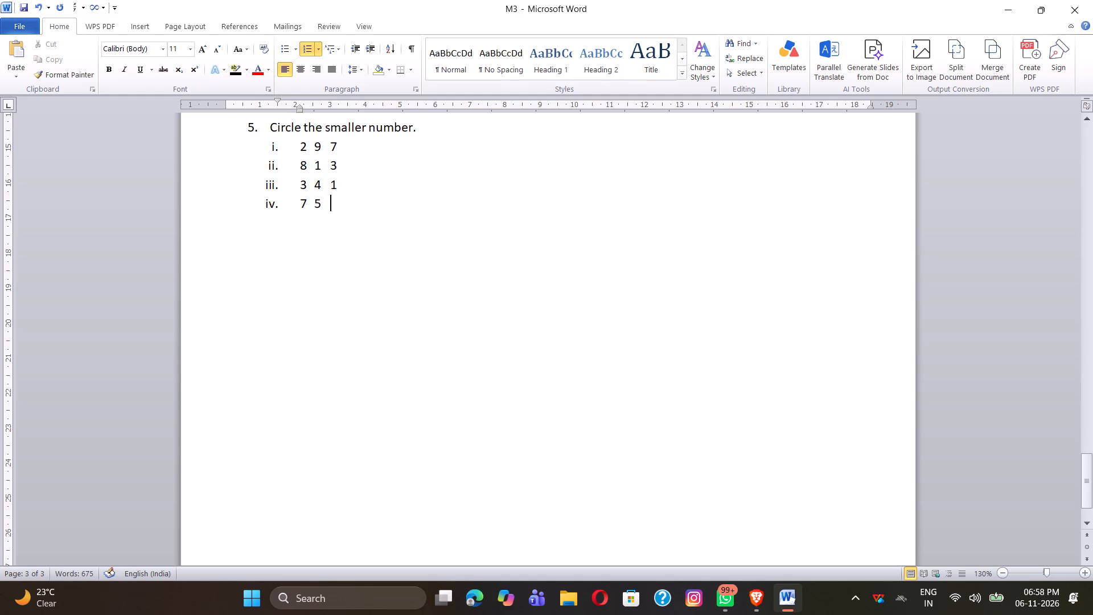
key("6")
key("Return")
Fill sub-item v with the numbers 2, 5 and 3 in the same spacing, and add an unnumbered line below it.
key("2")
key("Tab")
key("5")
key("space")
key("space")
key("space")
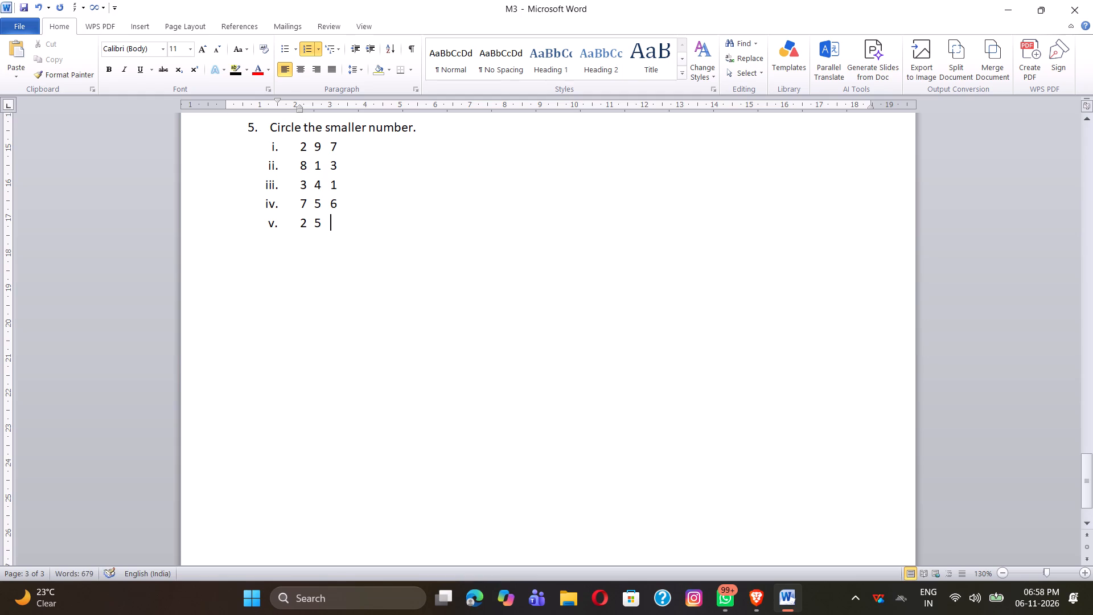
key("3")
key("Return")
key("BackSpace")
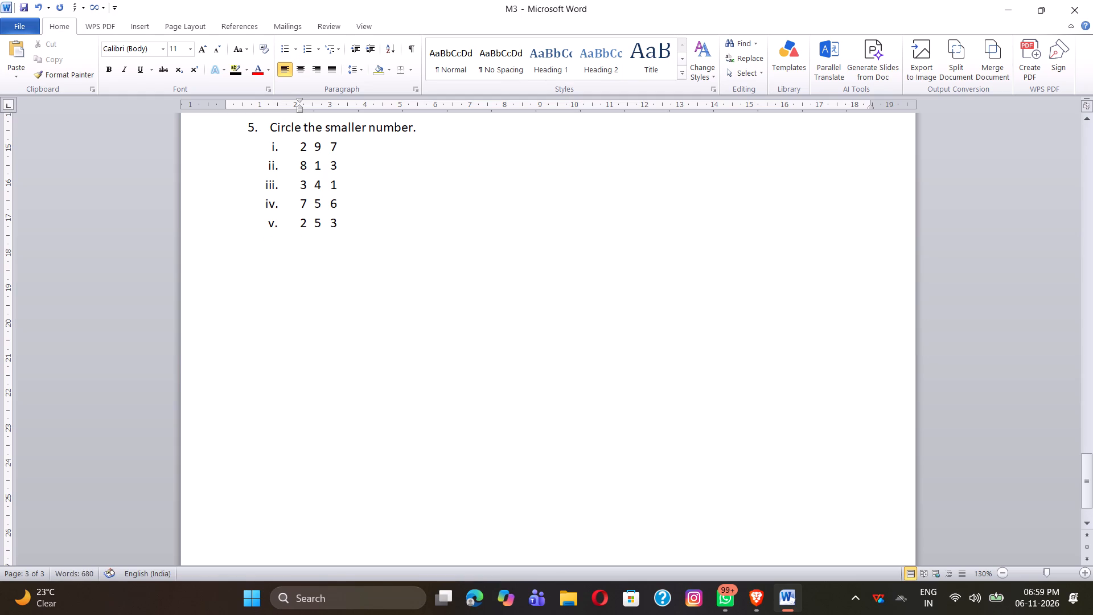
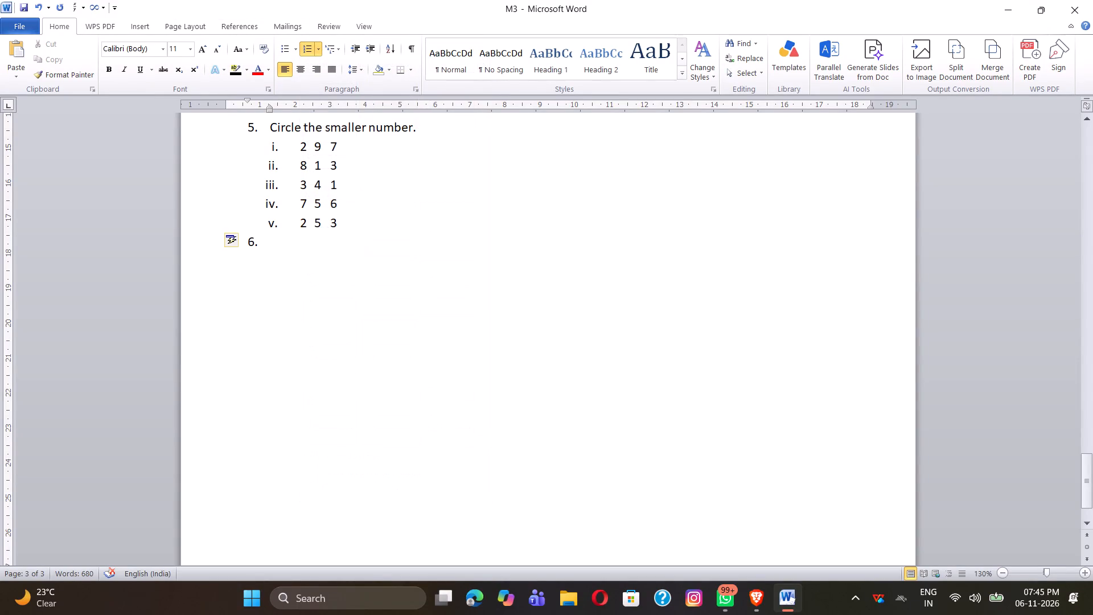
Enter "Count and answer?" as the text of question 6.
type("Count")
type("and")
key("space")
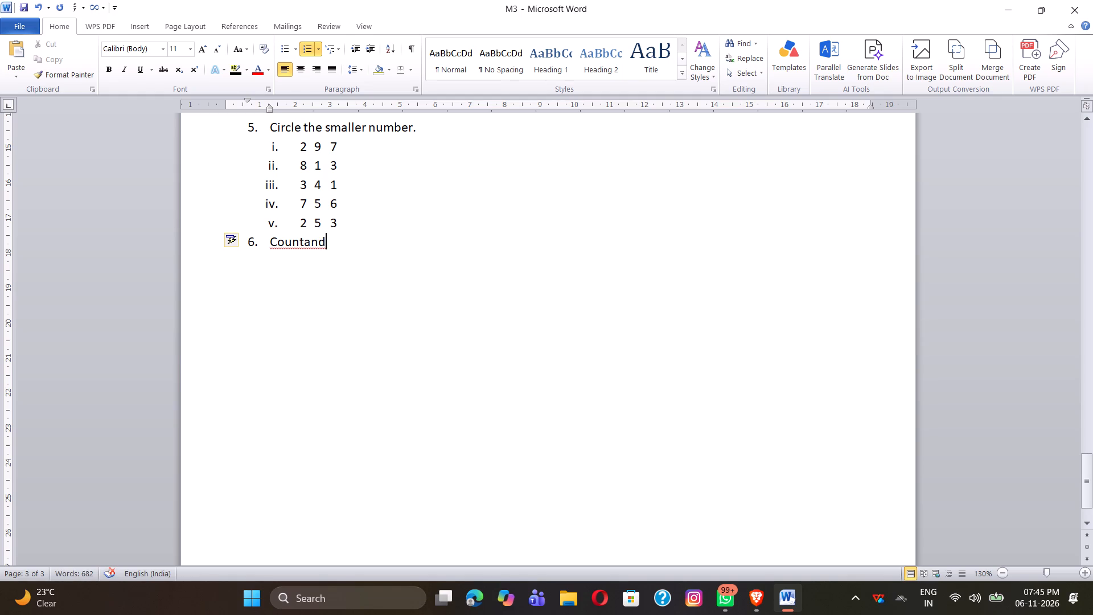
key("Left")
key("Left")
key("Left")
key("Left")
key("space")
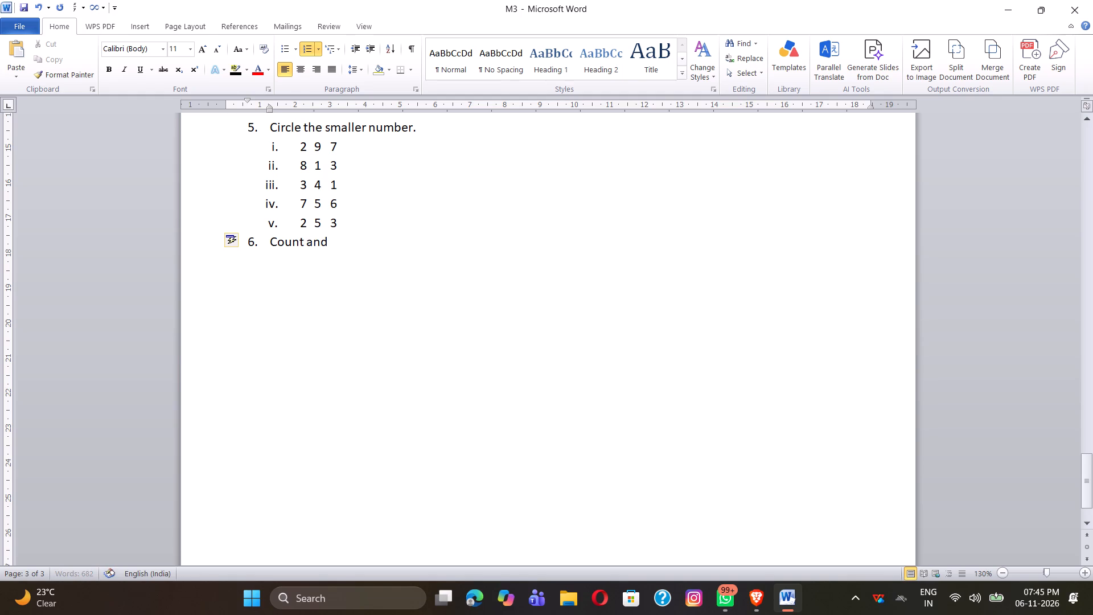
key("Right")
key("Right")
key("Right")
key("space")
type("answer")
key("shift+question")
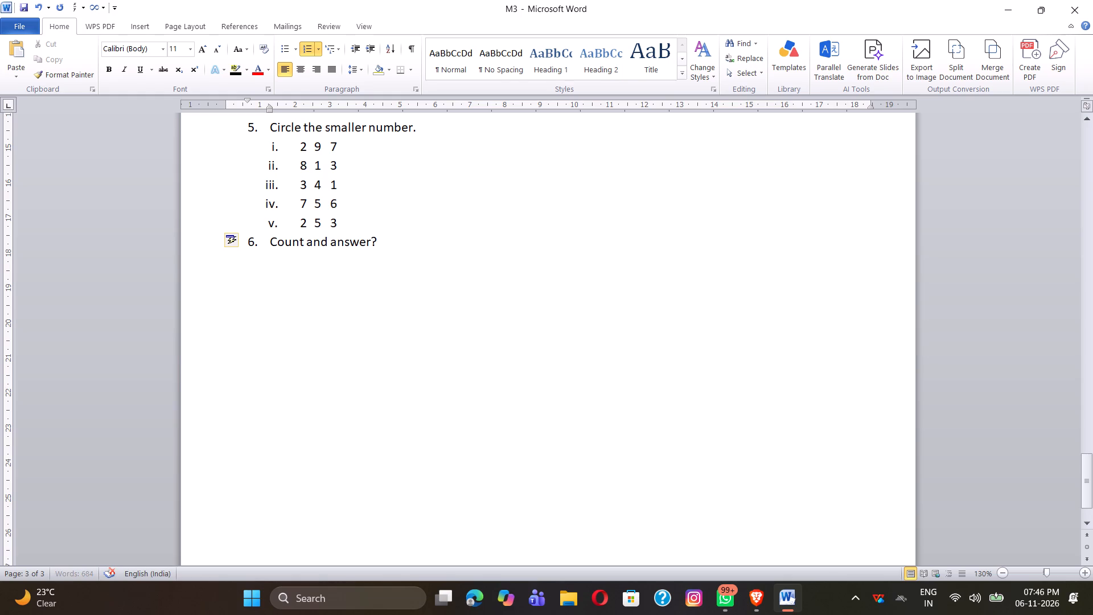
Add a roman-numeral sub-item i below question 6 and reduce its indent so it sits just under the question text's start.
key("Return")
key("BackSpace")
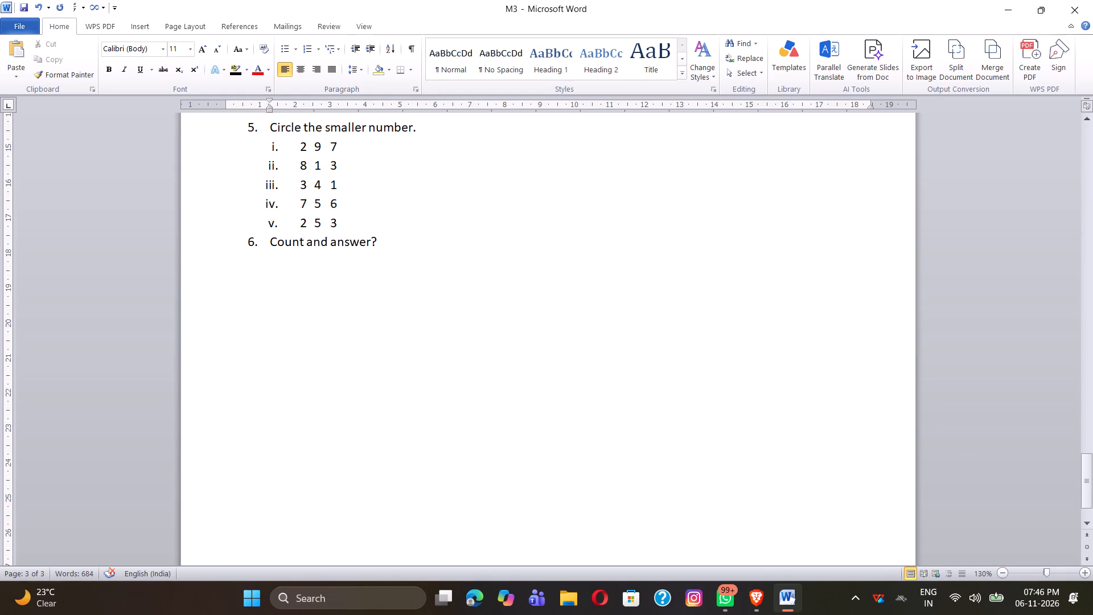
left_click(321, 54)
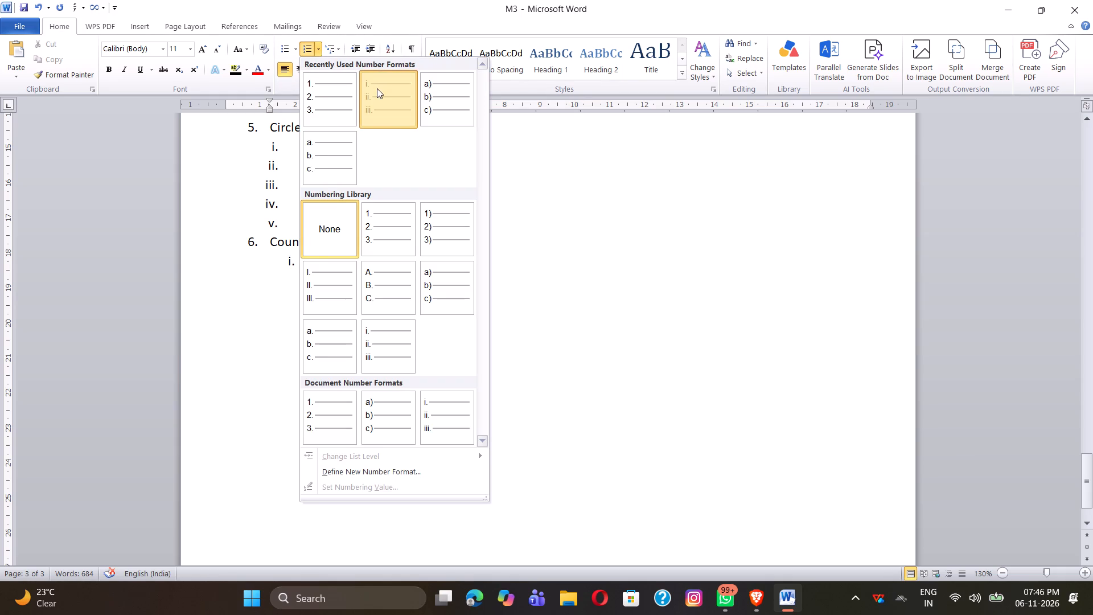
left_click(377, 88)
left_click(288, 269)
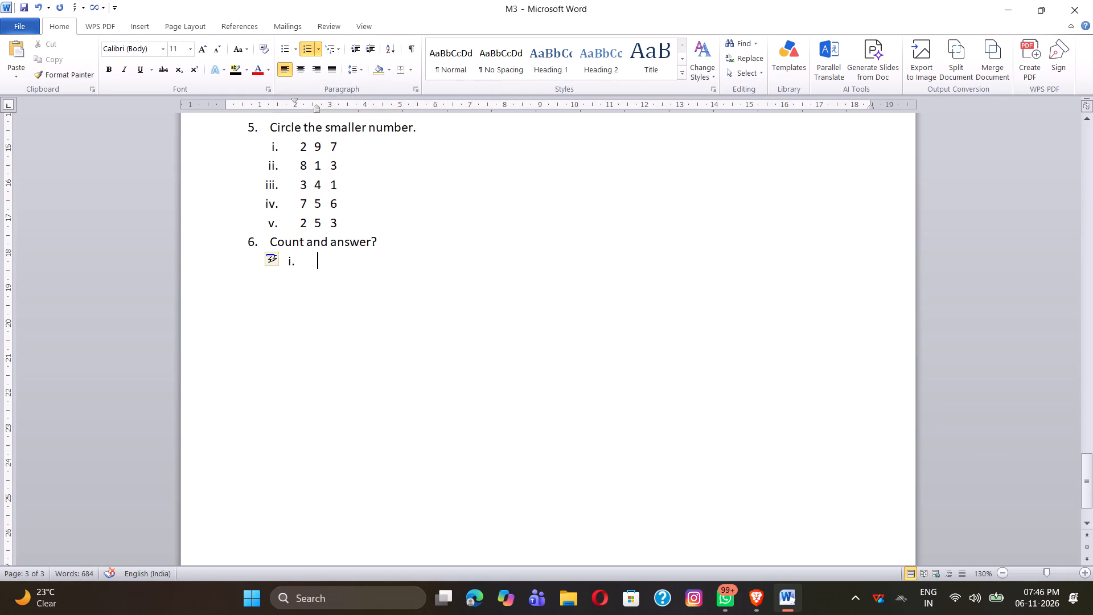
left_click(289, 263)
left_click_drag(289, 263, 285, 264)
left_click_drag(285, 264, 270, 266)
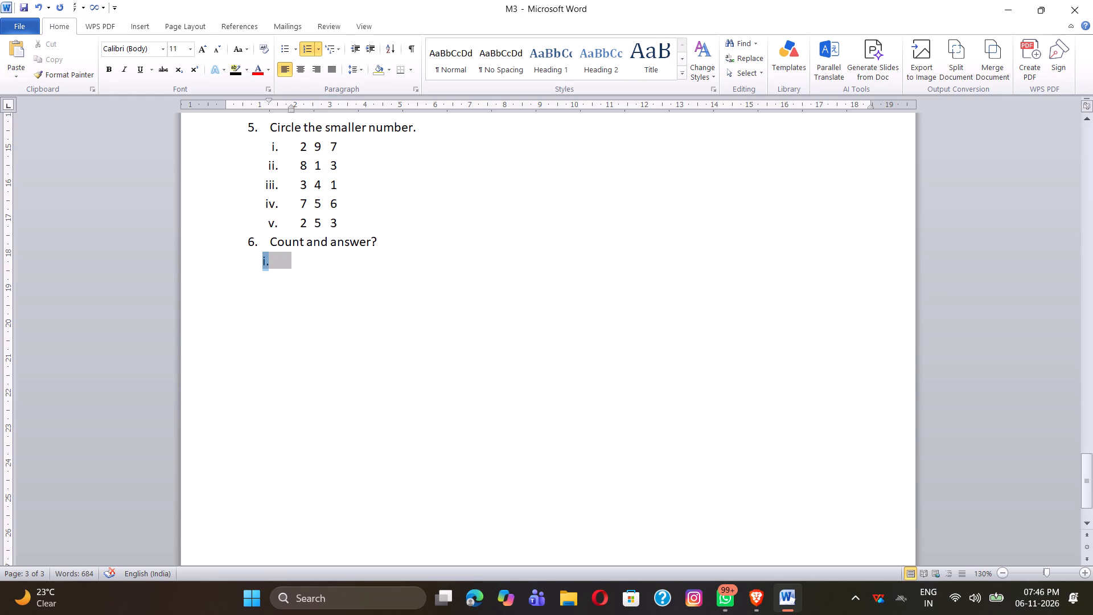
left_click(289, 266)
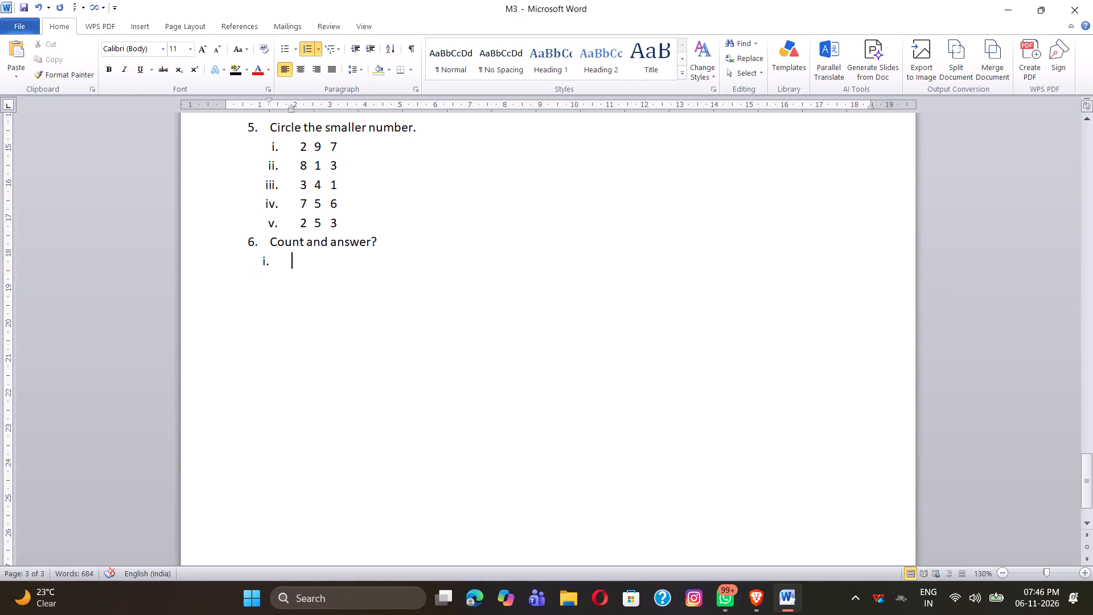
Fill question 6's sub-item i with the spaced numbers 1, 2, 3 and 4, using six spaces between 2 and 3.
key("1")
key("Tab")
key("2")
key("Tab")
key("BackSpace")
key("space")
key("space")
key("space")
key("space")
key("space")
key("space")
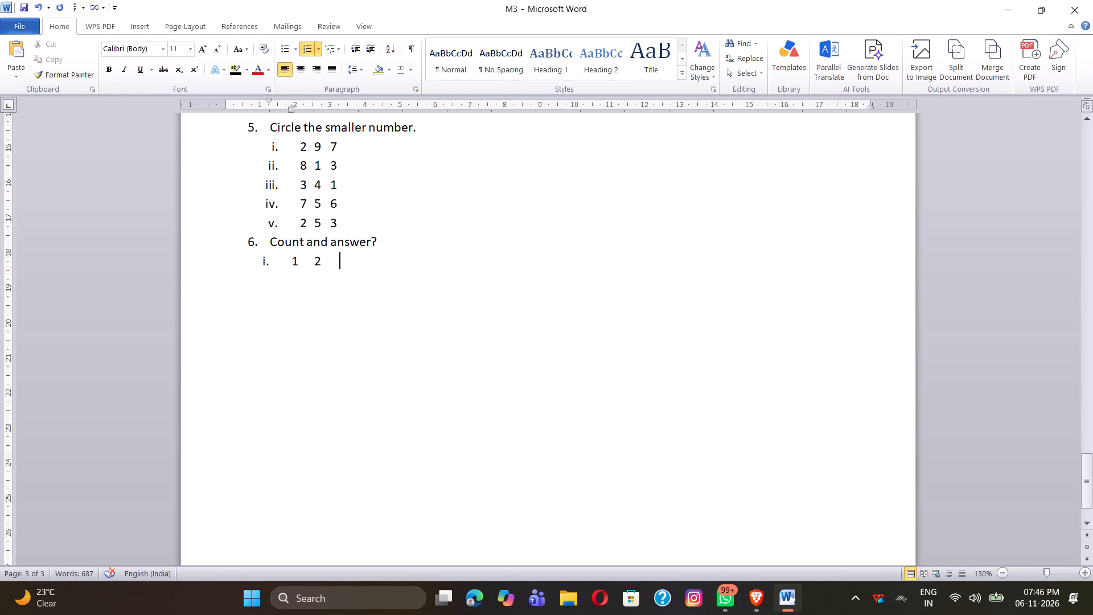
key("3")
key("Tab")
key("4")
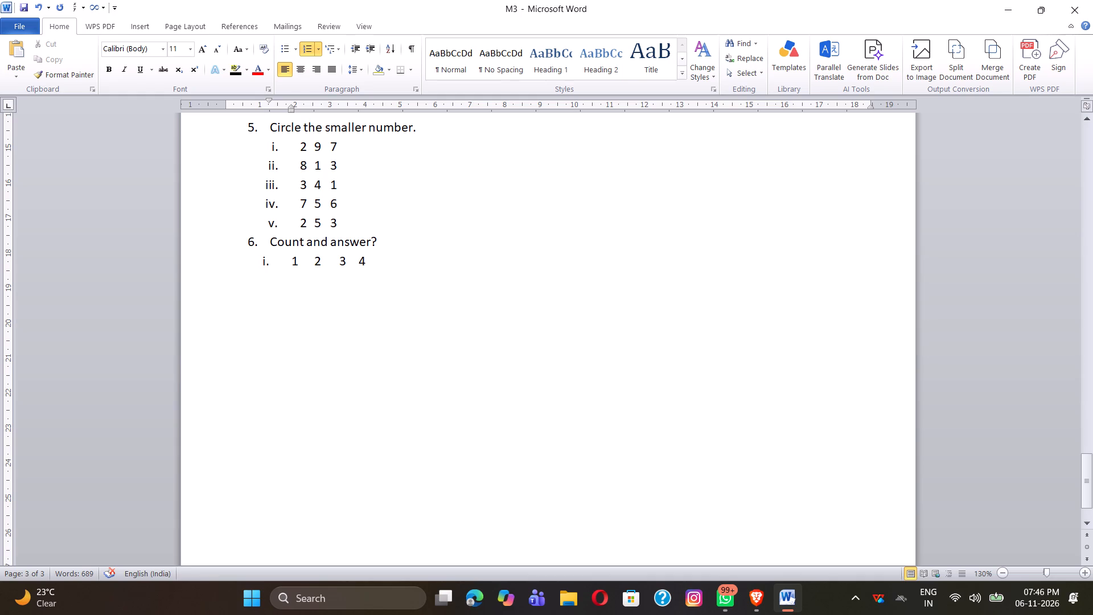
Continue sub-item i of question 6 with the tab-separated numbers 5, 6, 7, 8, 9 and 10.
key("Tab")
key("5")
key("Tab")
key("6")
key("Tab")
key("7")
key("Tab")
key("8")
key("Tab")
key("9")
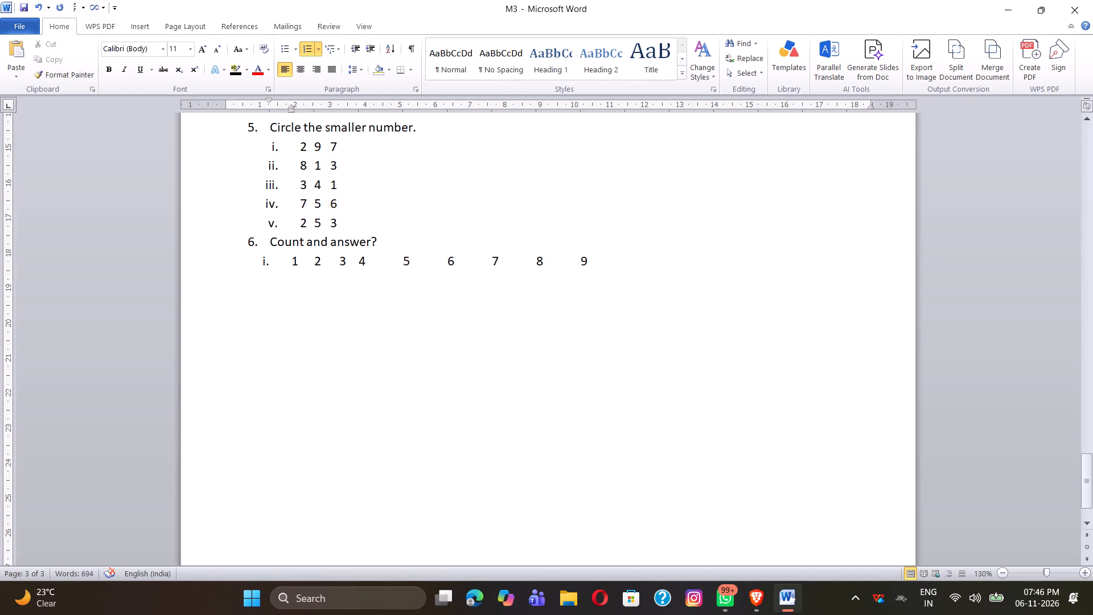
key("Tab")
key("1")
key("0")
Replace the tab gap between 9 and 10 in question 6's sub-item i with five spaces.
key("Left")
key("Left")
key("BackSpace")
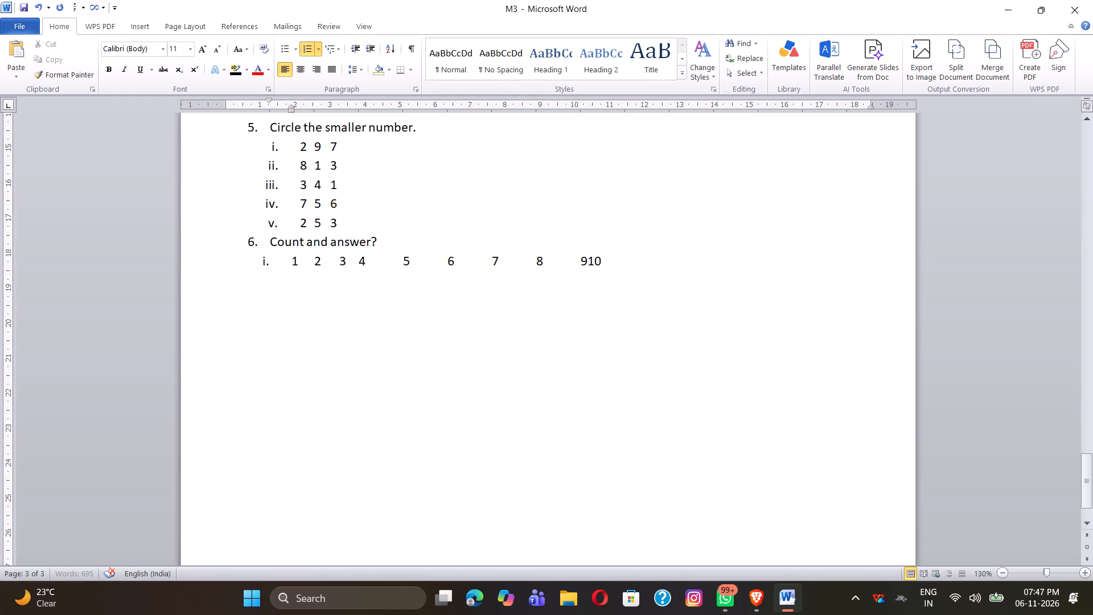
key("space")
key("space")
key("space")
key("space")
key("space")
Replace the tab gap between 8 and 9 in the same row with six spaces.
key("Left")
key("Left")
key("Left")
key("Left")
key("Left")
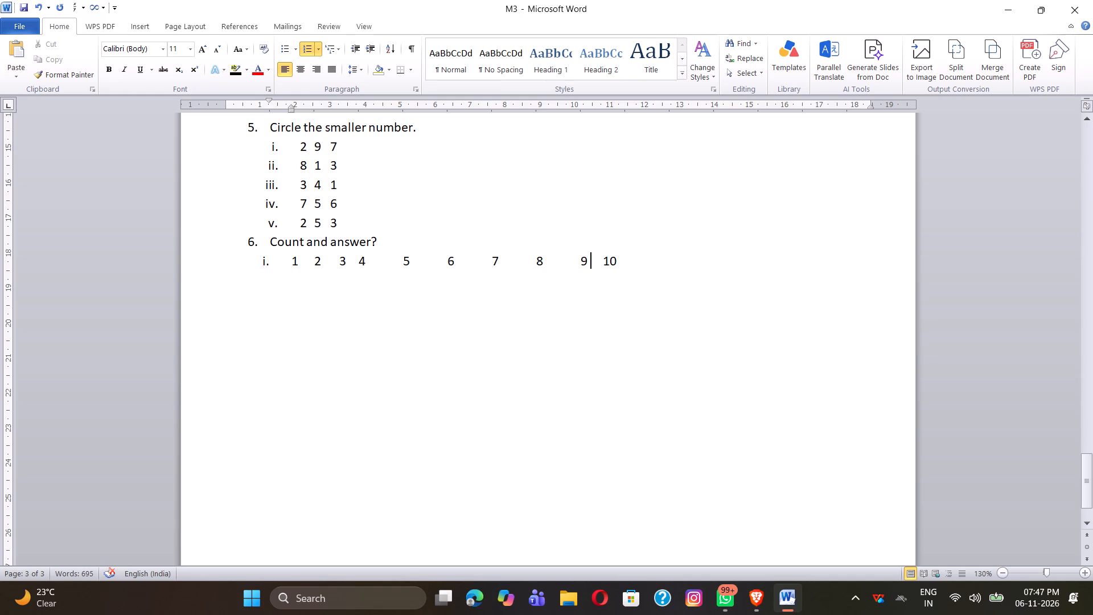
key("Left")
key("BackSpace")
key("space")
key("space")
key("space")
key("space")
key("space")
key("space")
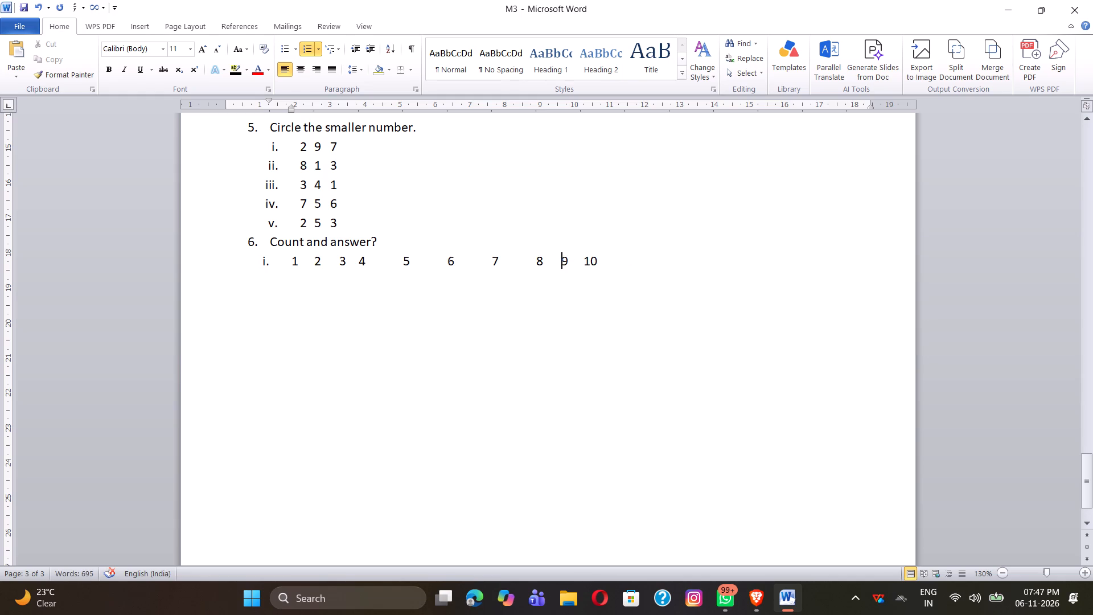
Replace the tab gap between 7 and 8 in the same row with six spaces.
key("Left")
key("Left")
key("Left")
key("Left")
key("Left")
key("Left")
key("Left")
key("BackSpace")
key("space")
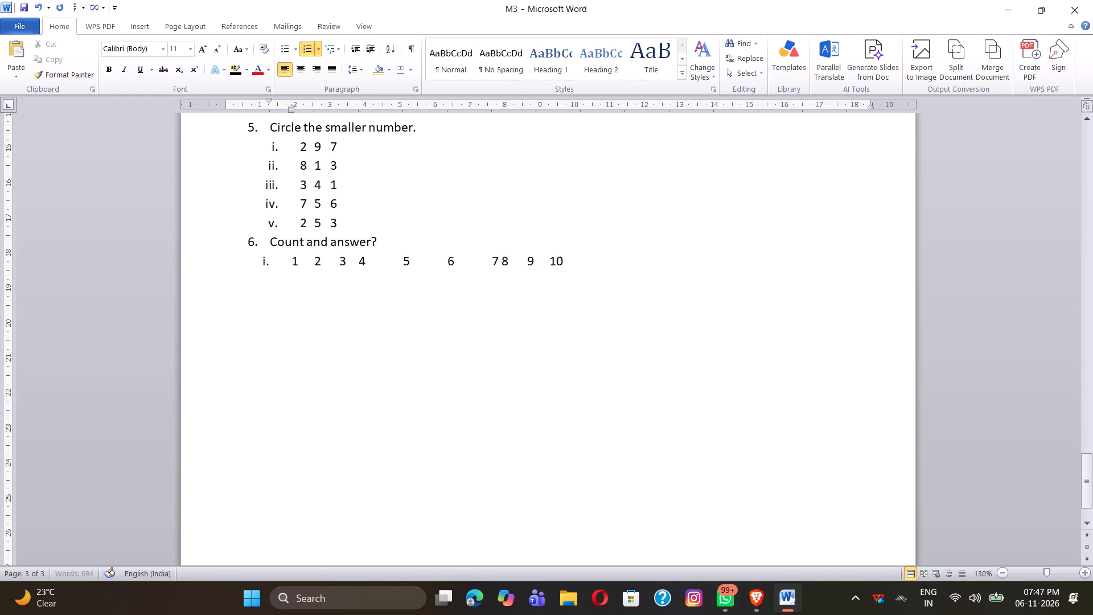
key("space")
key("space")
key("space")
key("space")
key("space")
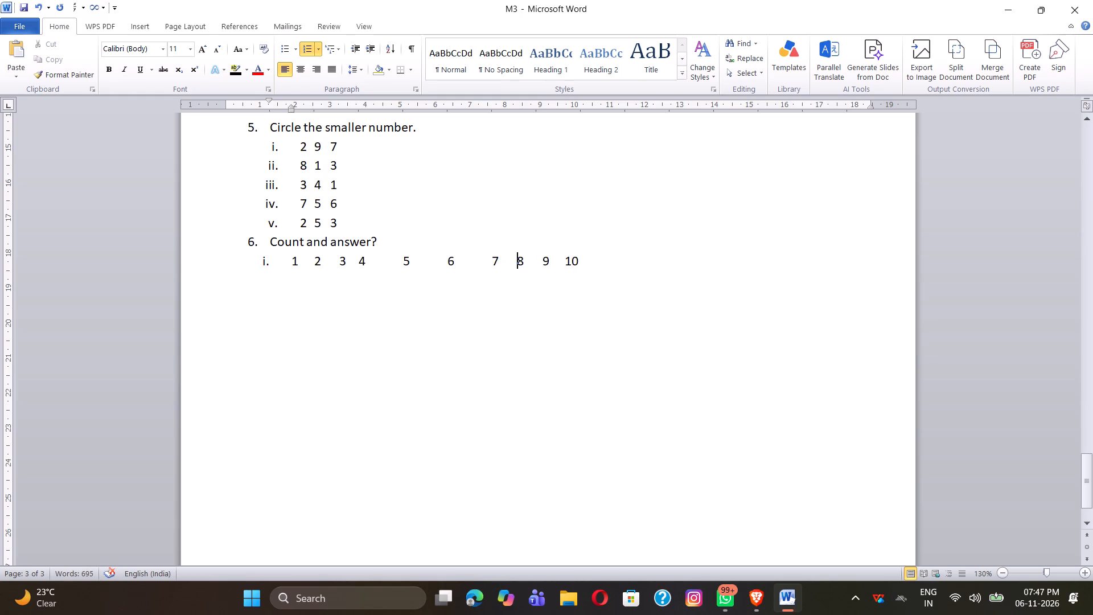
Replace the tab gap between 6 and 7 in the same row with five spaces.
key("Left")
key("Left")
key("Left")
key("Left")
key("Left")
key("Left")
key("Left")
key("BackSpace")
key("space")
key("space")
key("space")
key("space")
key("space")
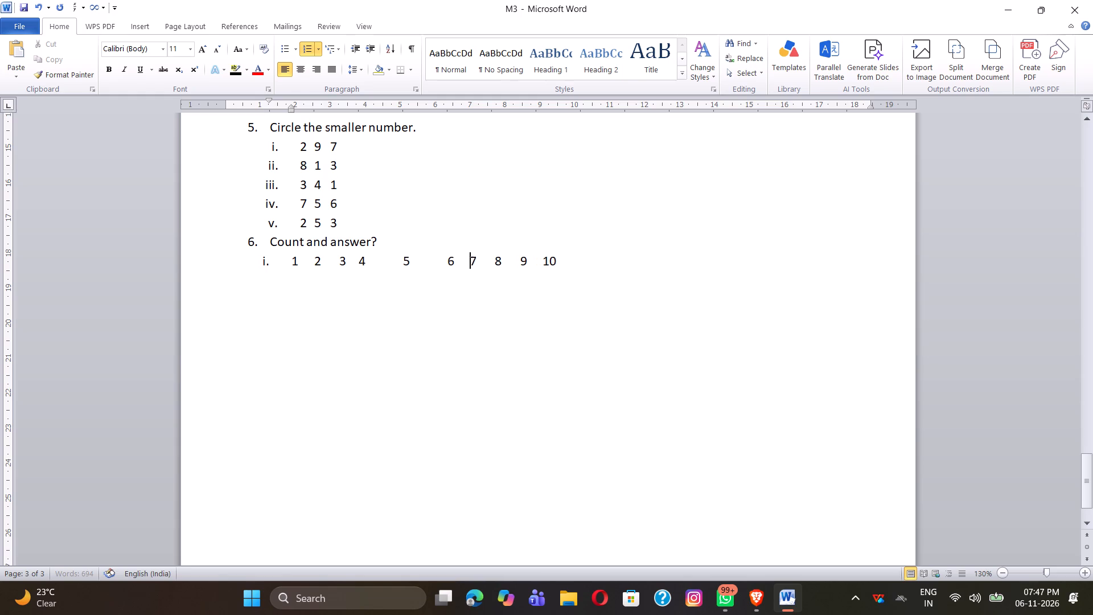
Add two more spaces between 6 and 7 in question 6's sub-item i.
key("space")
key("space")
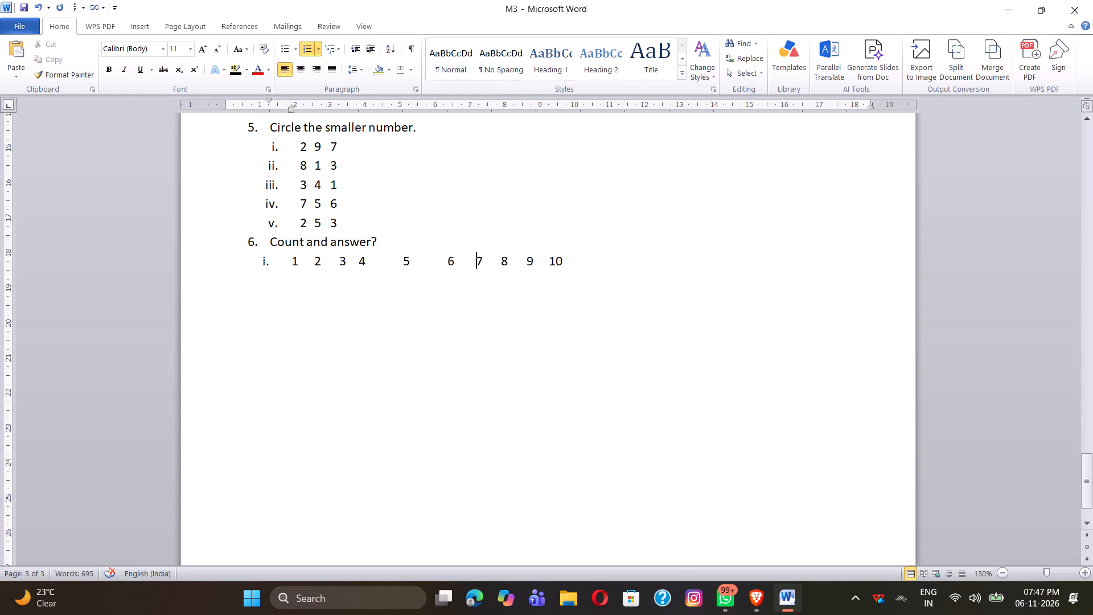
Replace the tab gap between 5 and 6 in the same row with eight spaces.
key("Left")
key("Left")
key("Left")
key("Left")
key("Left")
key("Left")
key("Left")
key("Left")
key("BackSpace")
key("space")
key("space")
key("space")
key("space")
key("space")
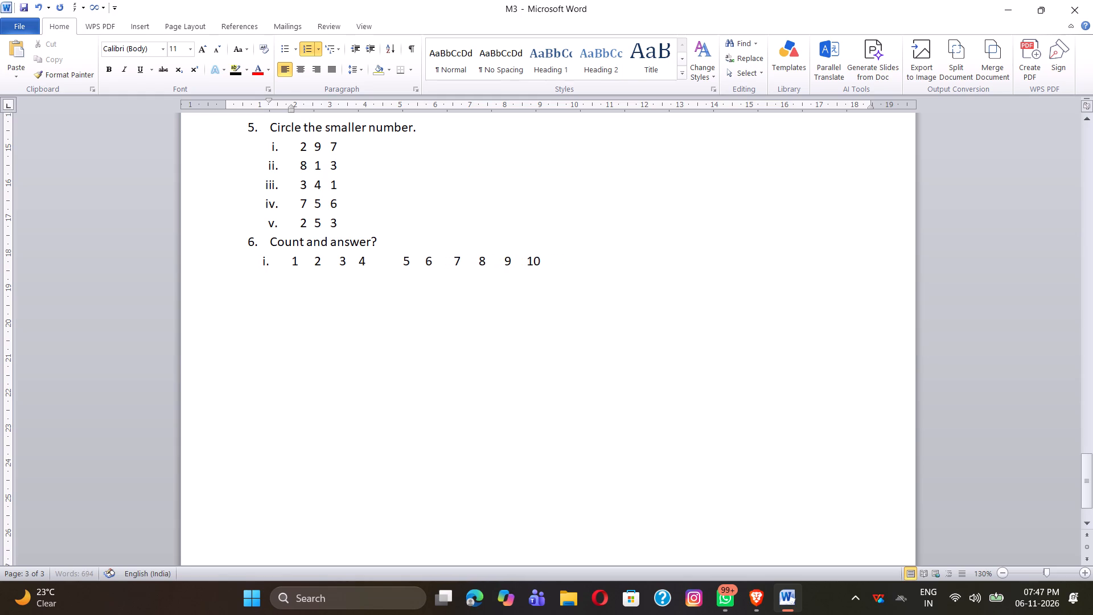
key("space")
key("space")
key("space")
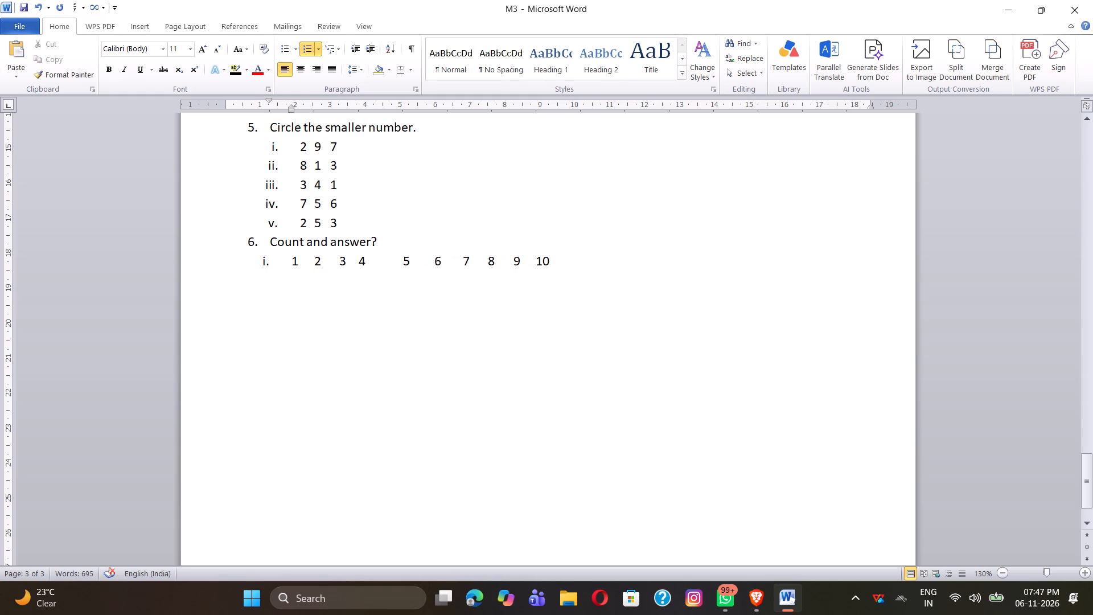
Replace the tab gap between 4 and 5 in the same row with five spaces.
key("Left")
key("Left")
key("Left")
key("Left")
key("Left")
key("Left")
key("Left")
key("Left")
key("Left")
key("BackSpace")
key("space")
key("space")
key("space")
key("space")
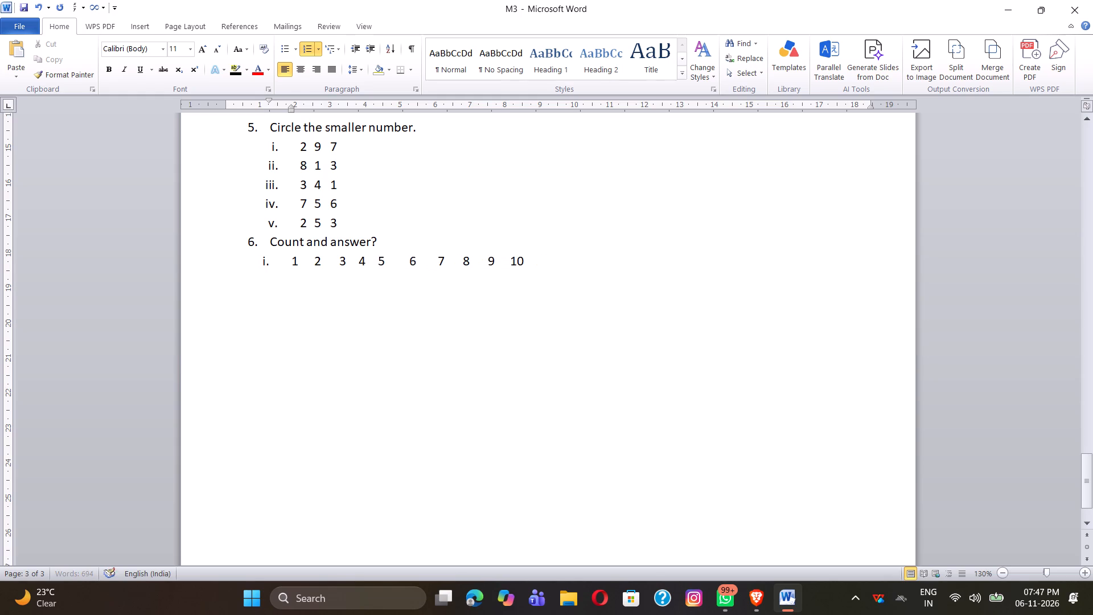
key("space")
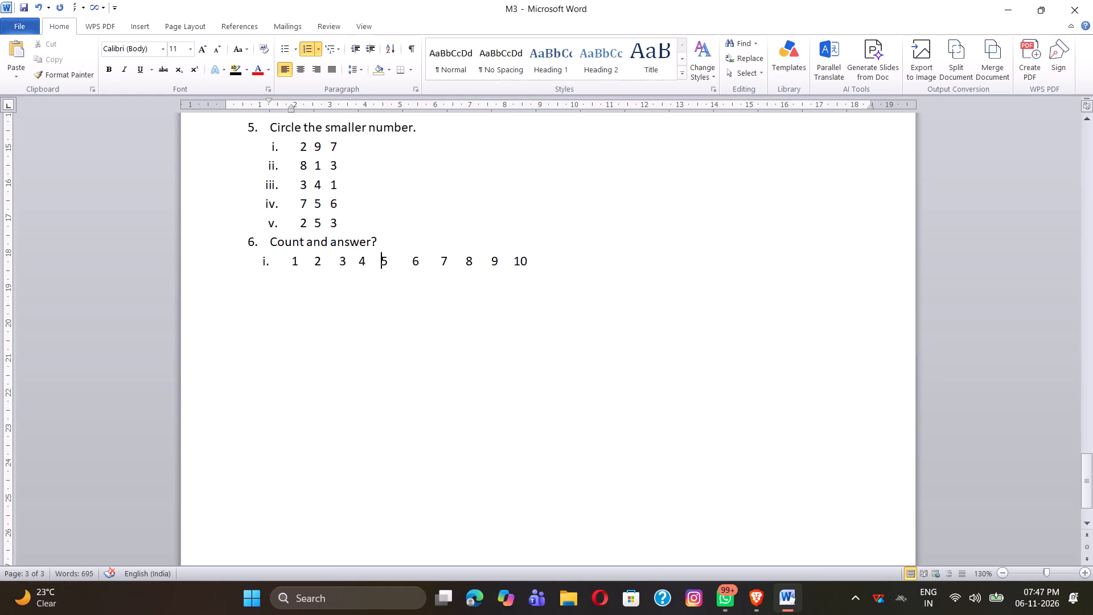
Add one more space between 3 and 4 in the same row.
key("Left")
key("Left")
key("Left")
key("Left")
key("Left")
key("Left")
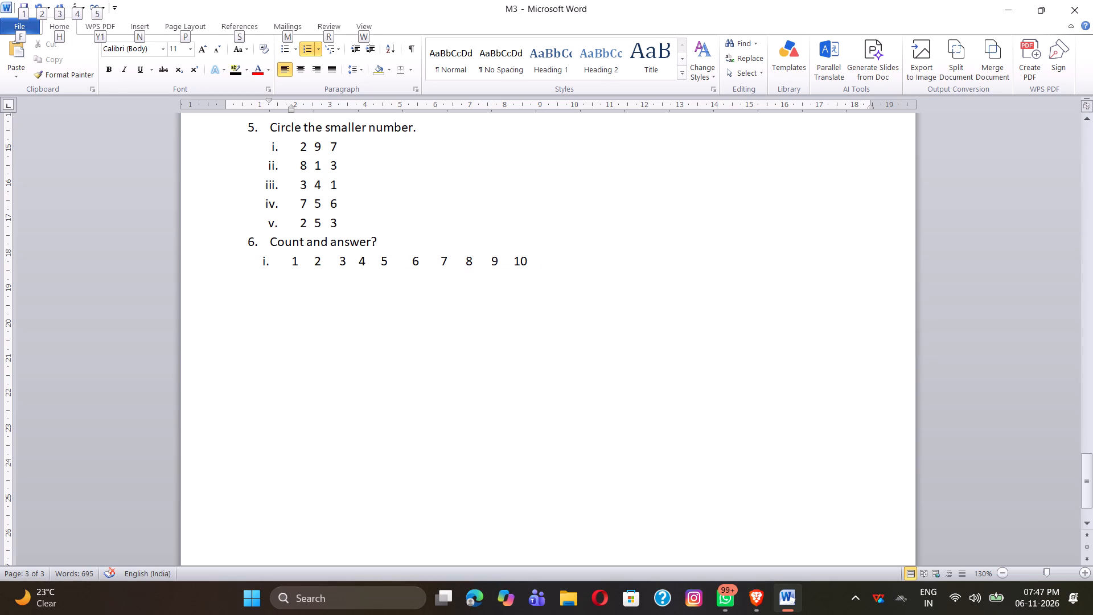
left_click(457, 206)
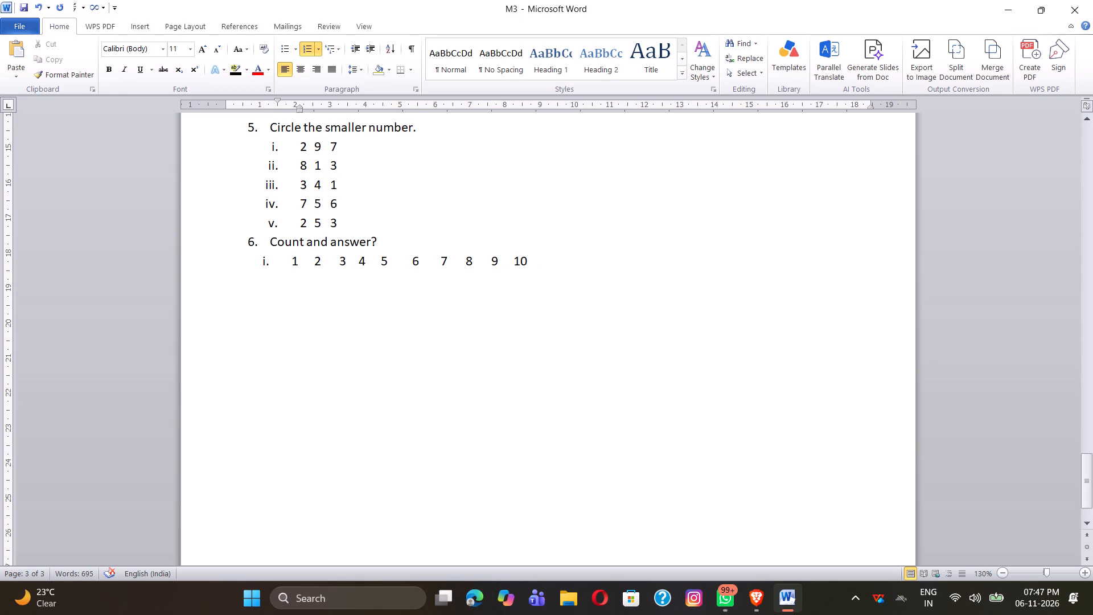
left_click(354, 260)
key("space")
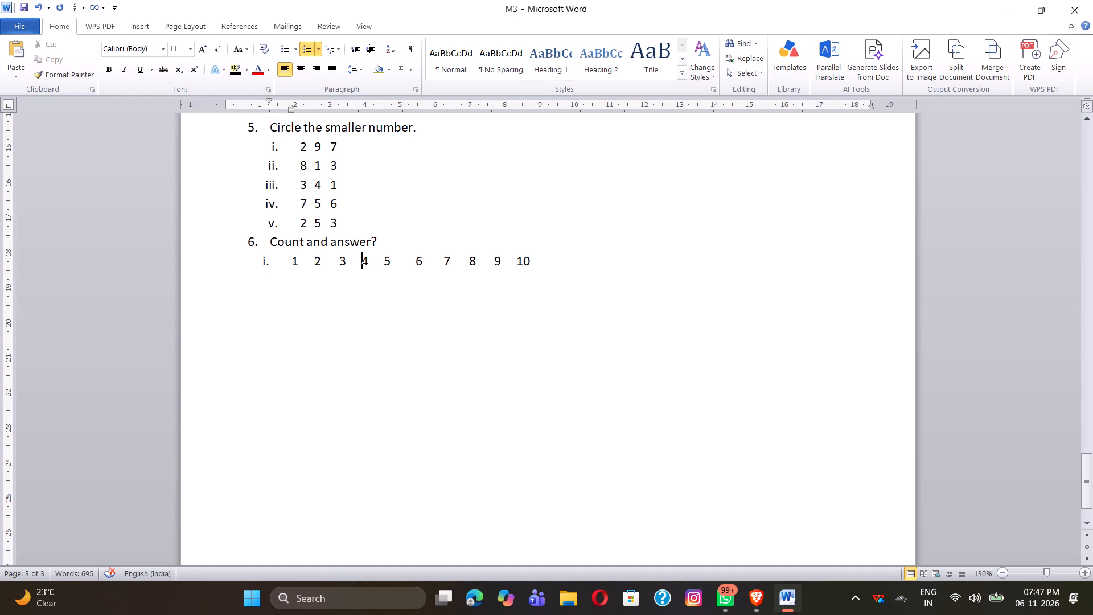
Draw an upright oval about 0.64 cm high and 0.26 cm wide below the 1 in sub-item i, styled with a black outline and white fill.
left_click(553, 252)
left_click(144, 20)
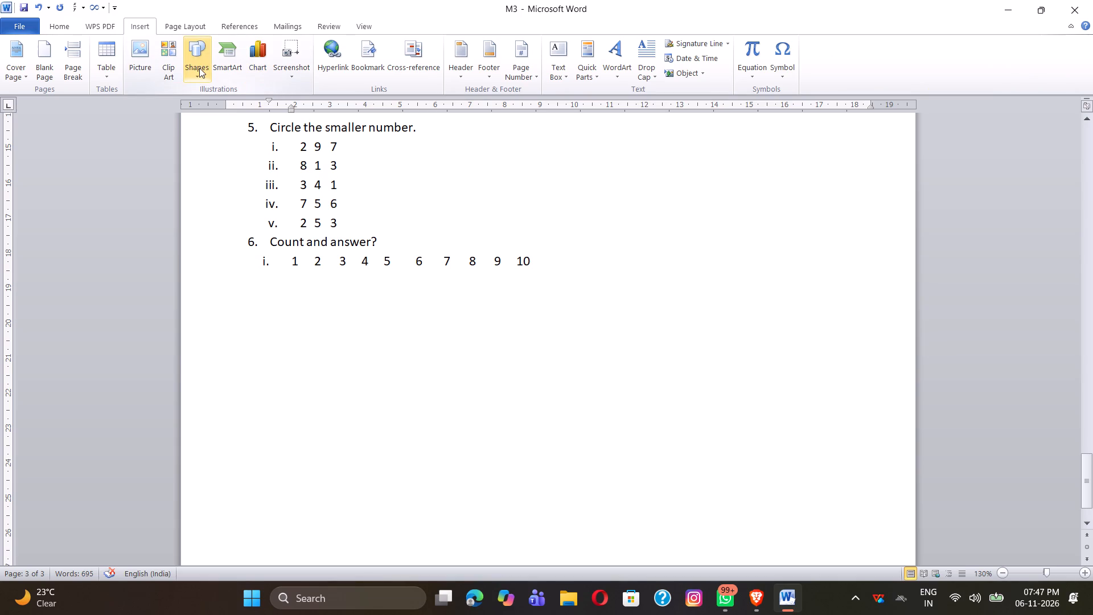
left_click(199, 68)
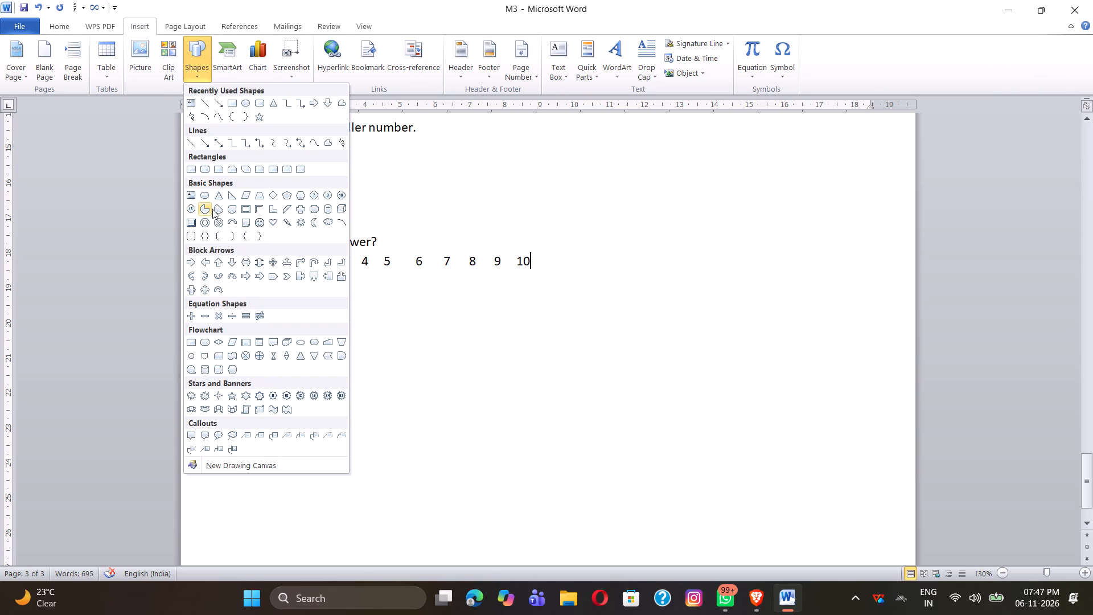
left_click(206, 199)
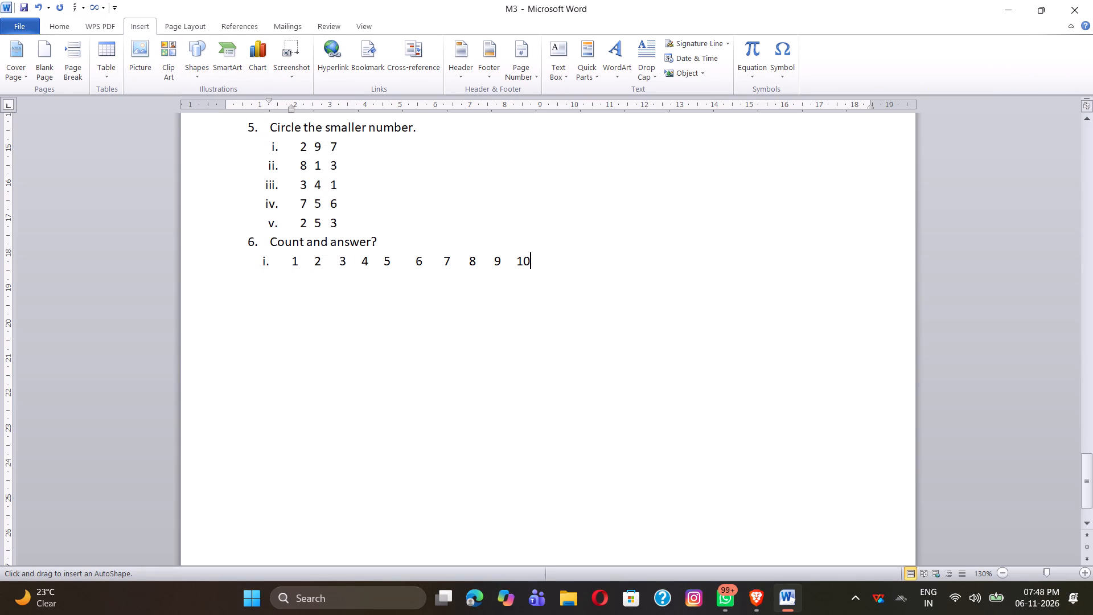
left_click_drag(295, 285, 305, 307)
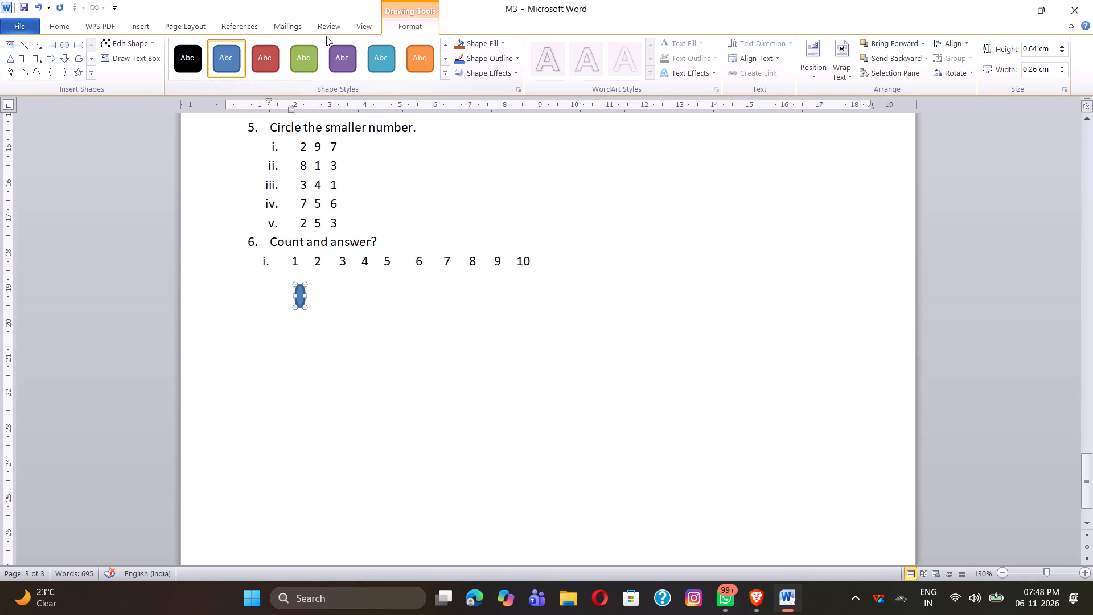
left_click(447, 74)
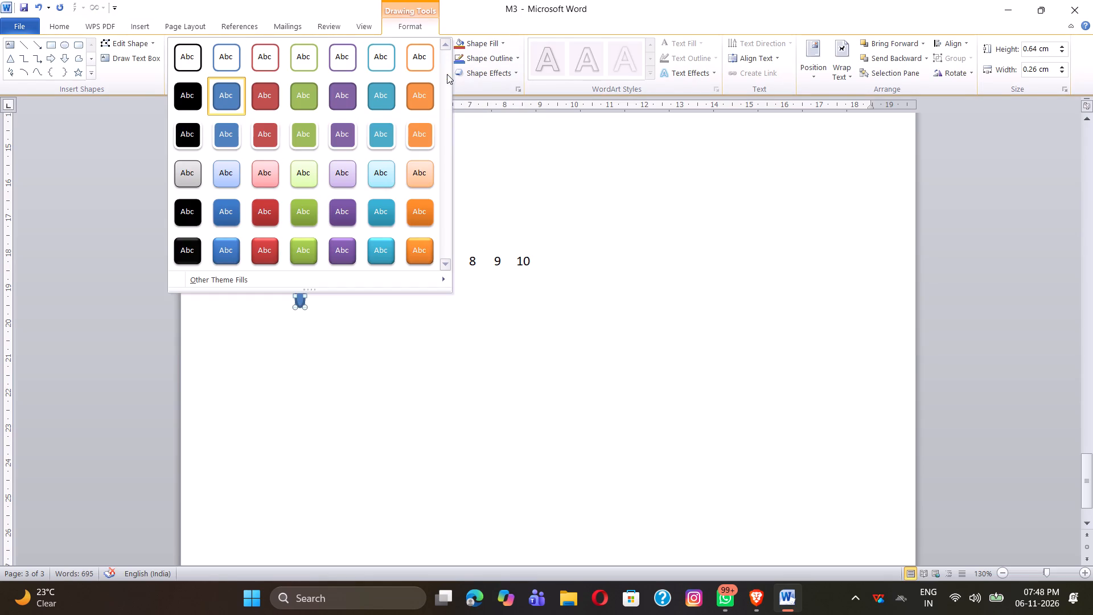
left_click(194, 59)
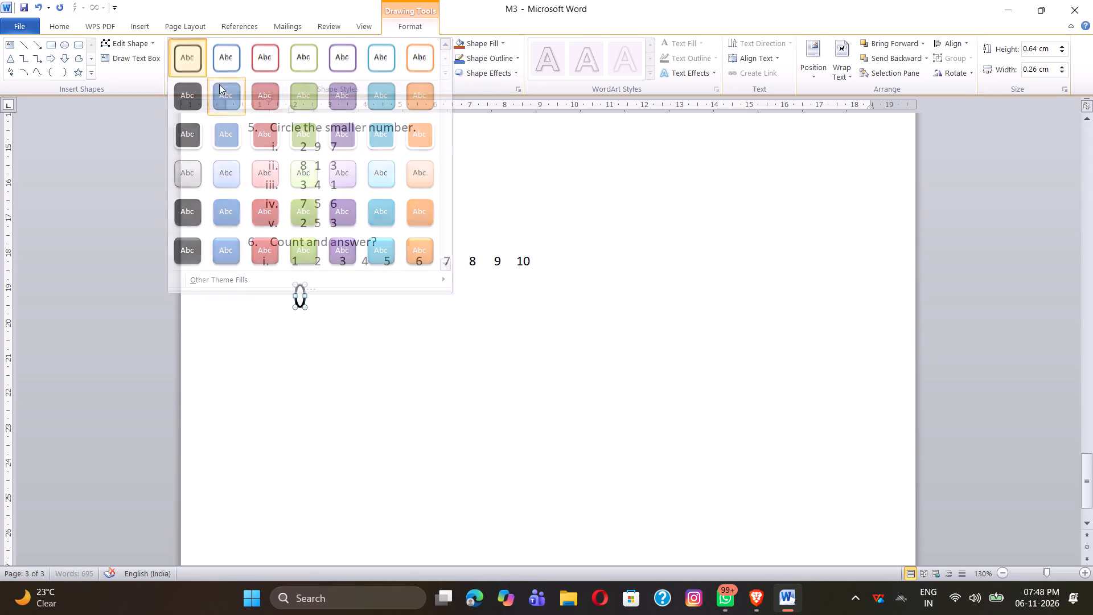
left_click(366, 326)
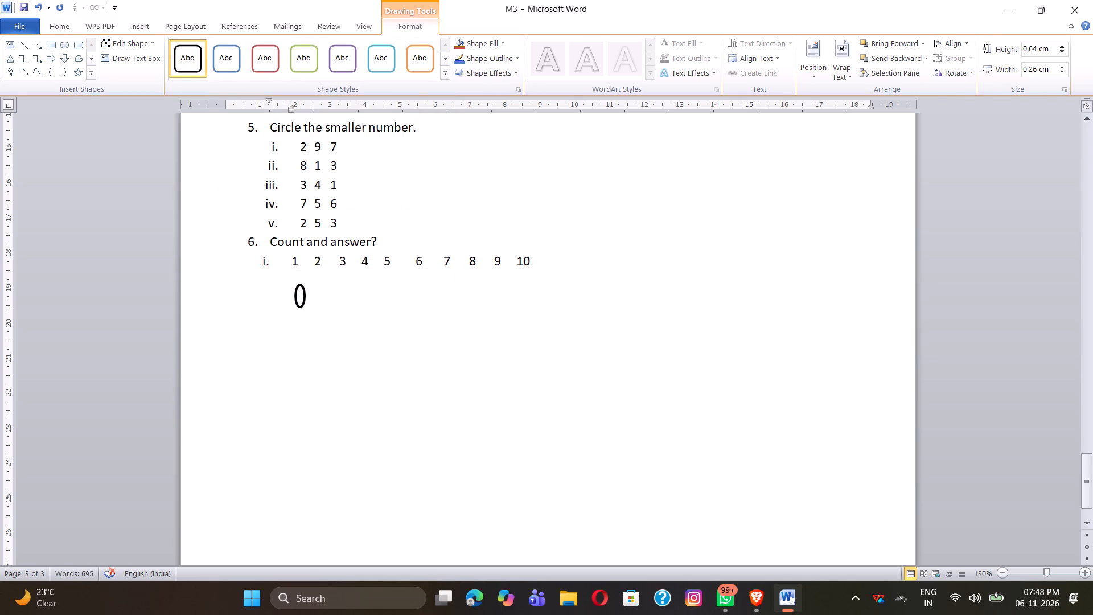
Draw a horizontal line about 4.38 cm long from the oval's top edge, extending below the number row, and style it black.
left_click(150, 24)
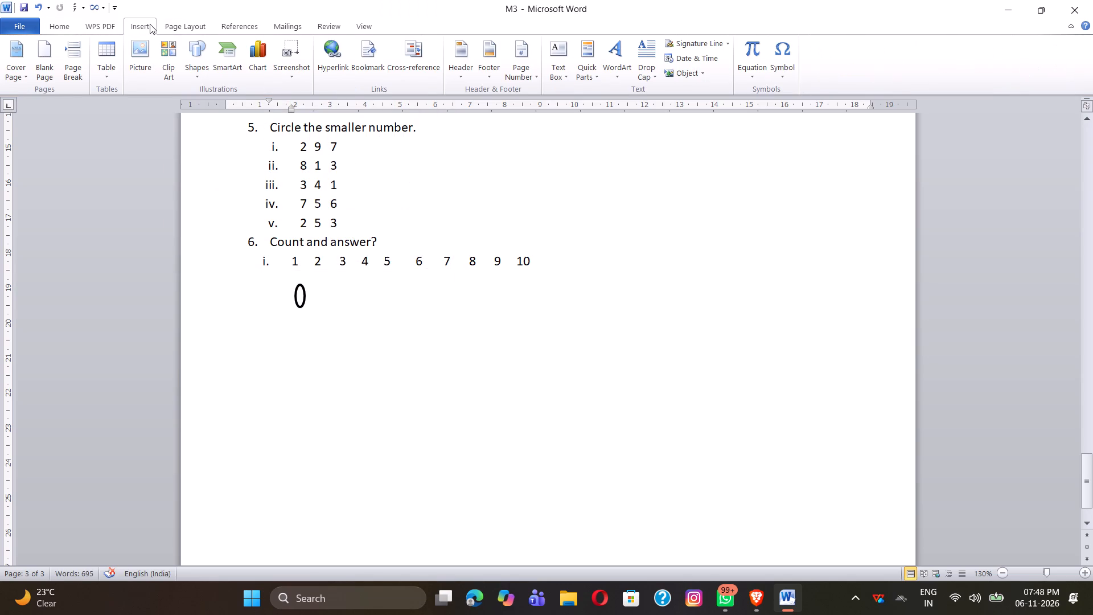
left_click(207, 72)
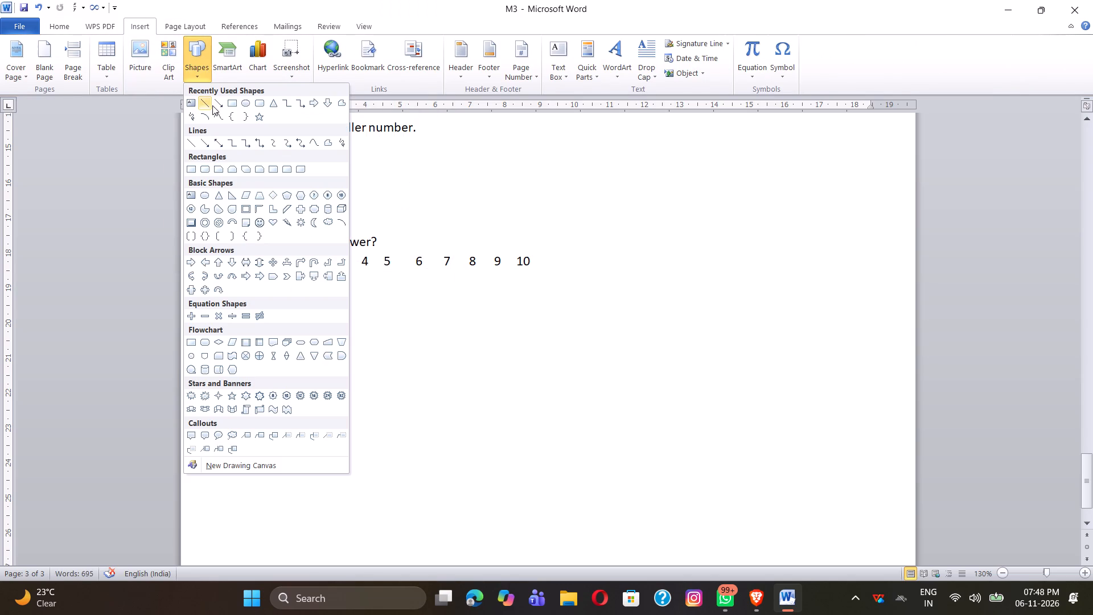
left_click(208, 104)
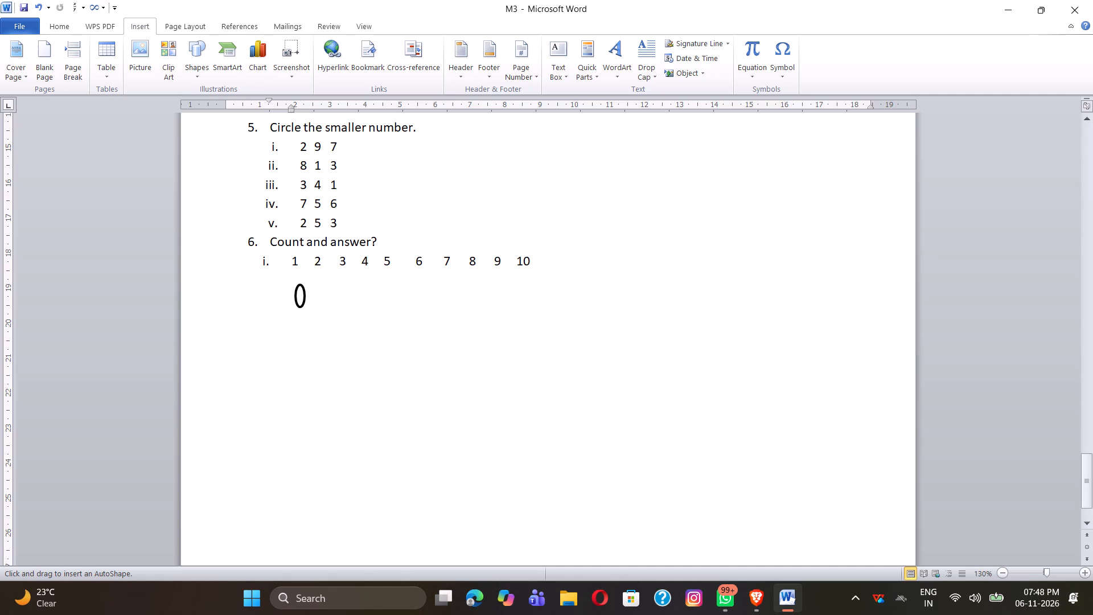
left_click_drag(301, 285, 388, 288)
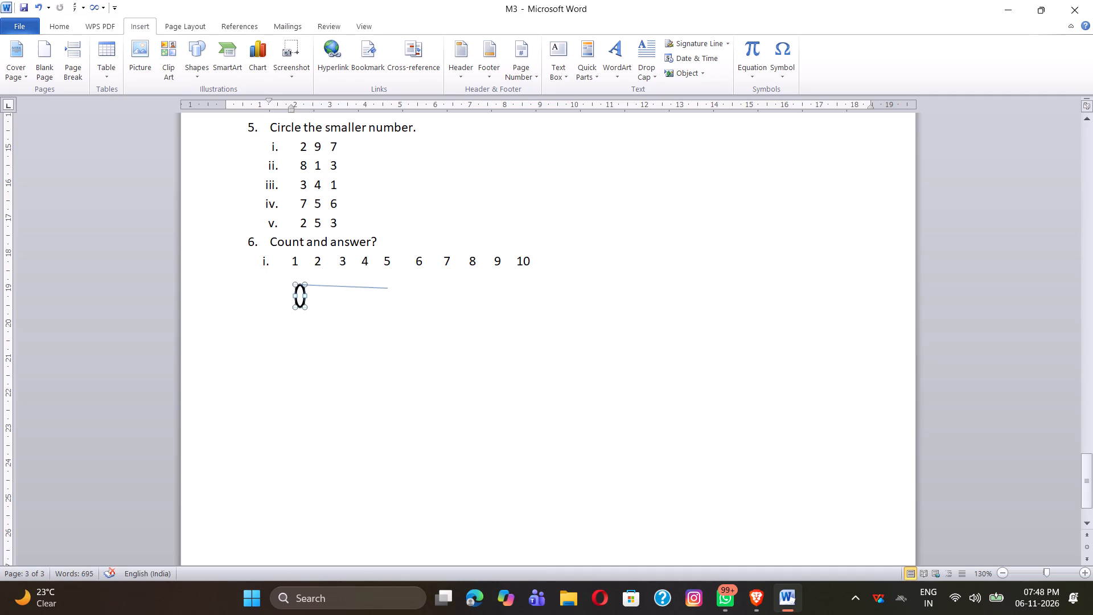
left_click_drag(388, 288, 454, 283)
left_click(199, 68)
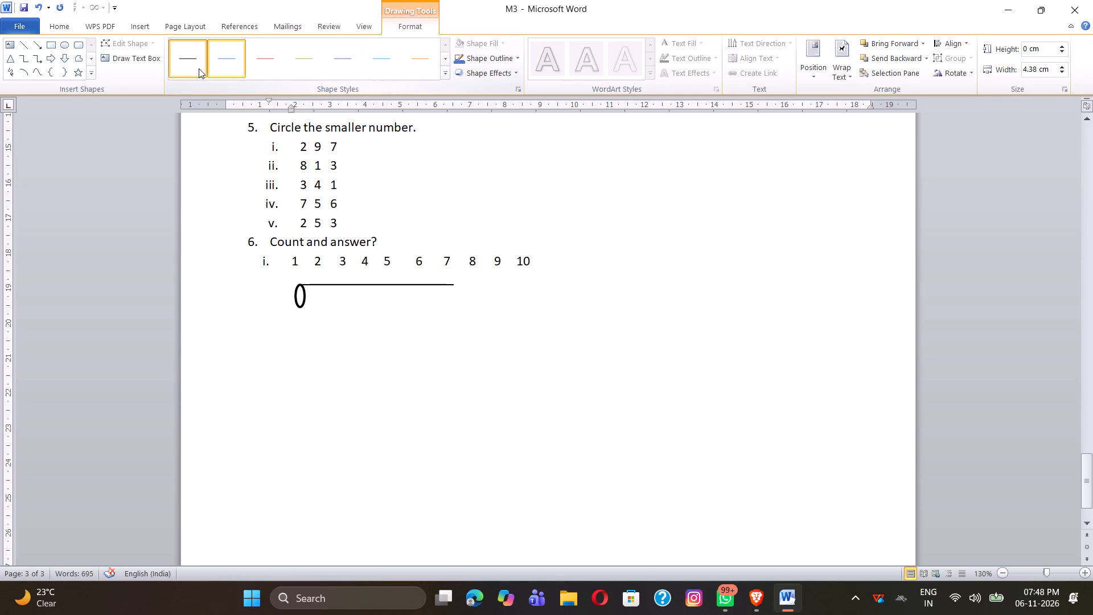
left_click(372, 304)
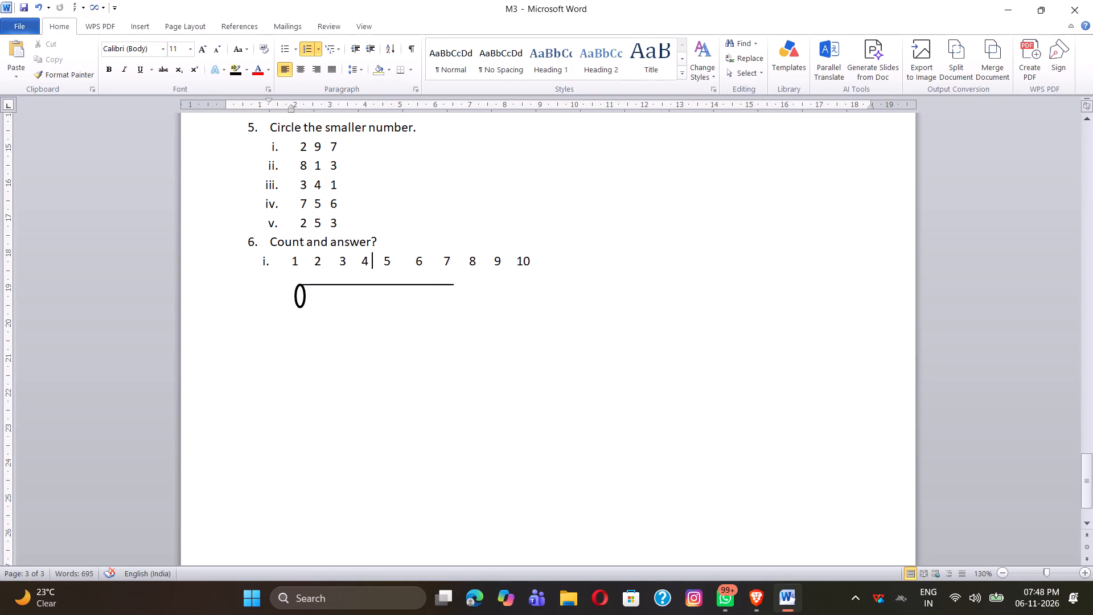
Duplicate the horizontal line and align the copy with the oval's bottom edge, directly beneath the first line.
left_click(351, 285)
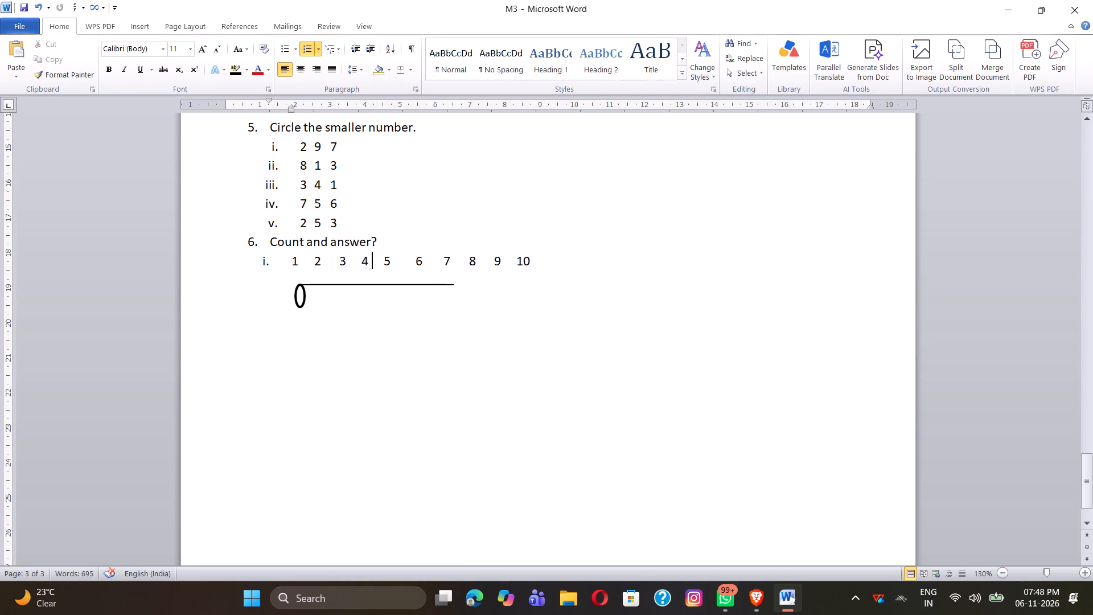
right_click(351, 285)
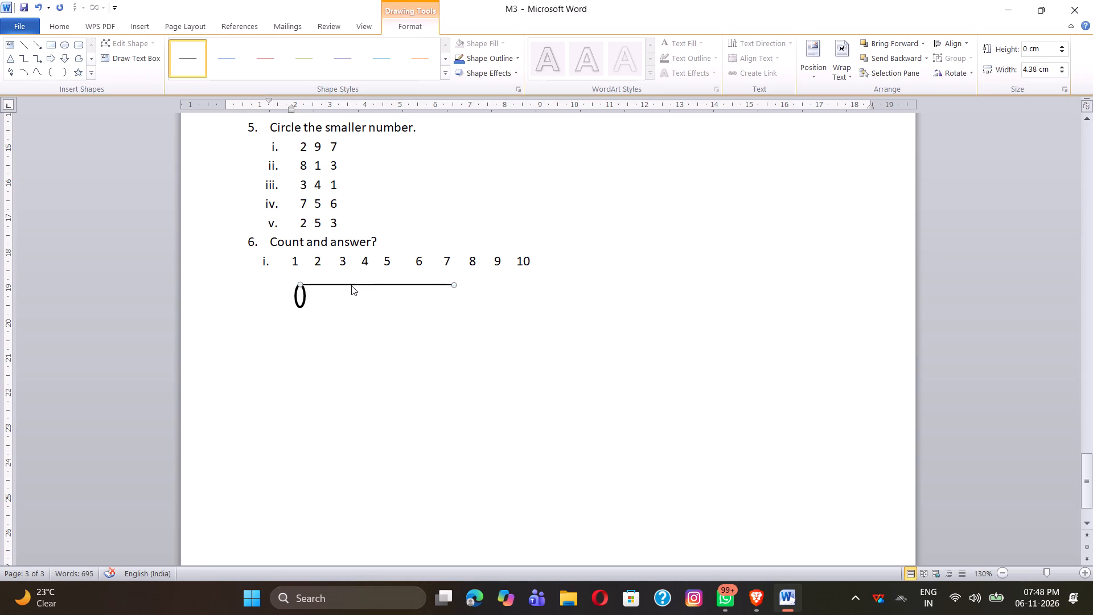
left_click(387, 313)
key("ctrl+v")
left_click_drag(359, 300, 346, 306)
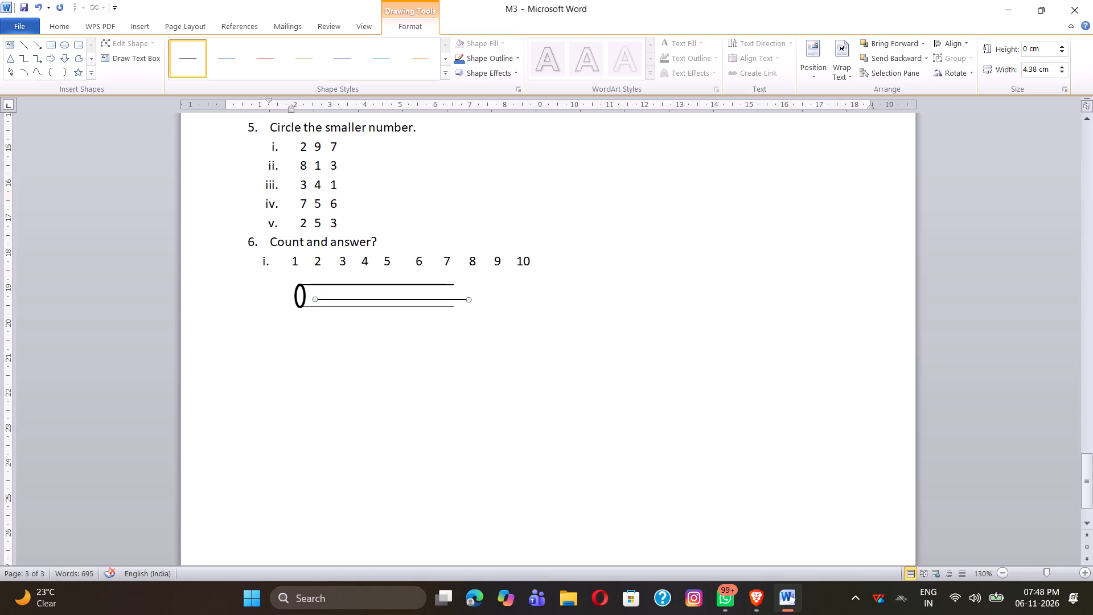
left_click_drag(346, 306, 345, 308)
left_click_drag(345, 308, 345, 310)
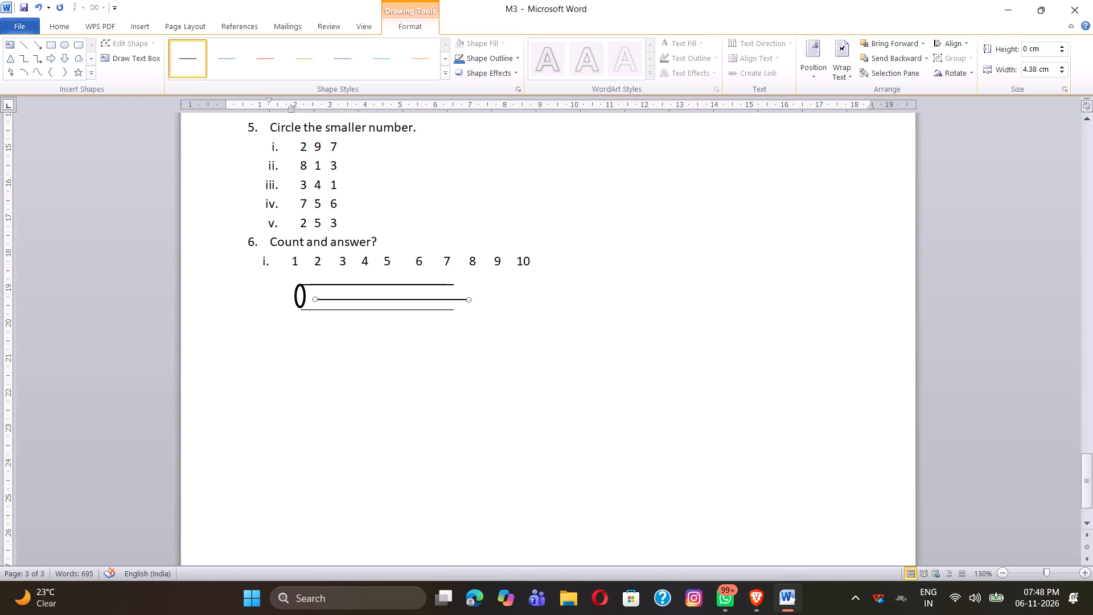
left_click_drag(345, 310, 345, 310)
left_click(453, 294)
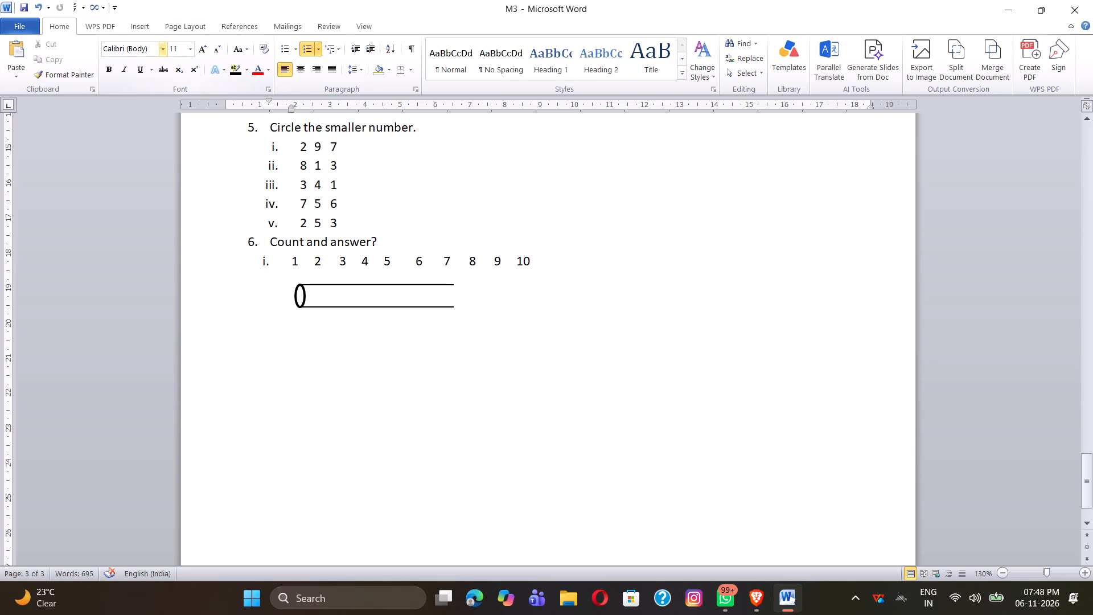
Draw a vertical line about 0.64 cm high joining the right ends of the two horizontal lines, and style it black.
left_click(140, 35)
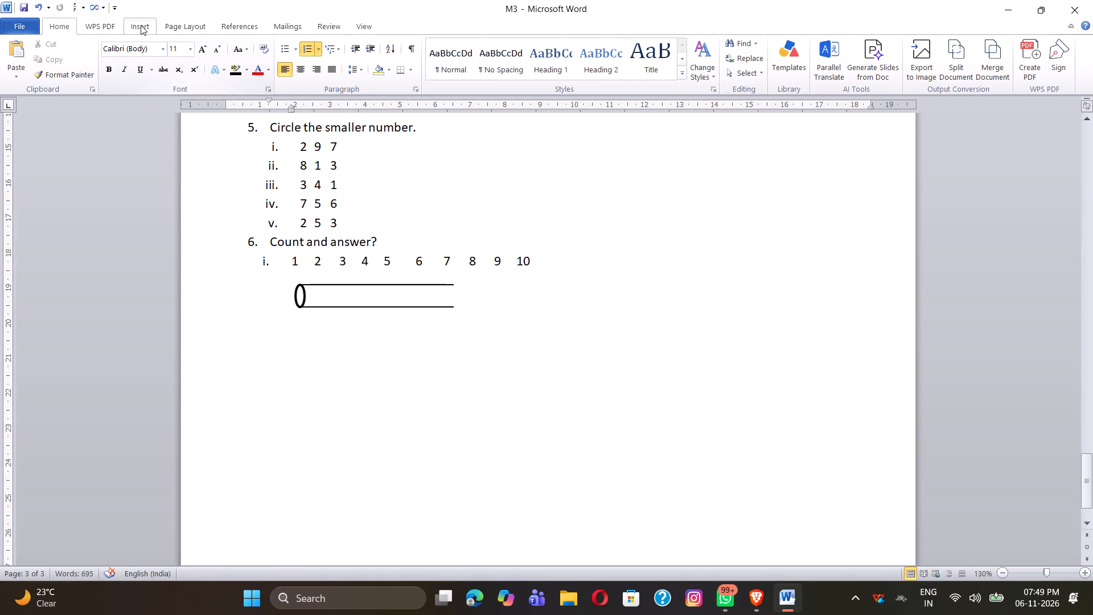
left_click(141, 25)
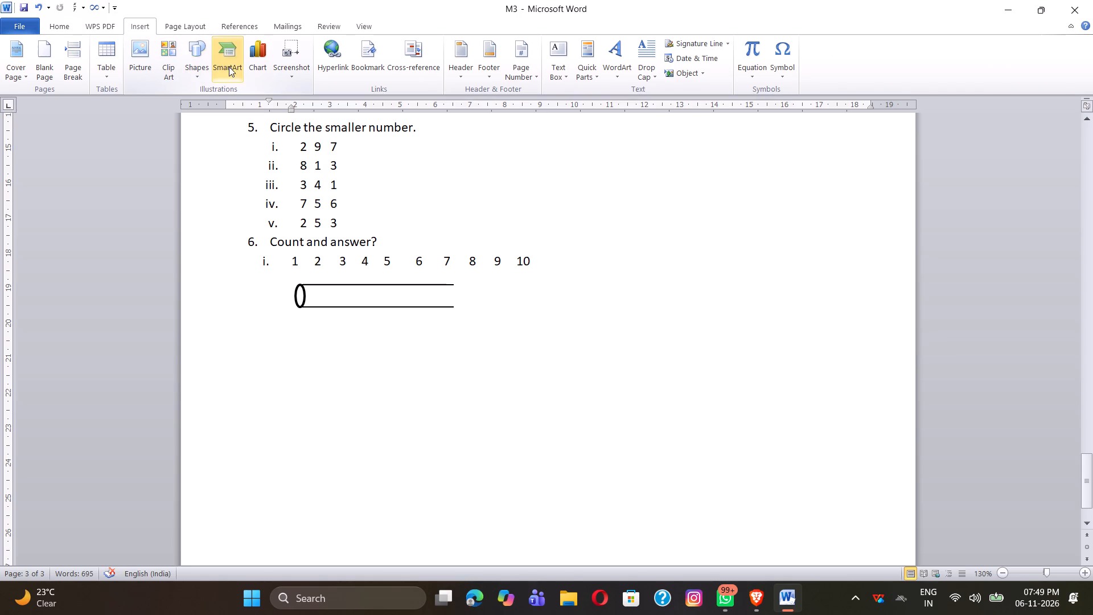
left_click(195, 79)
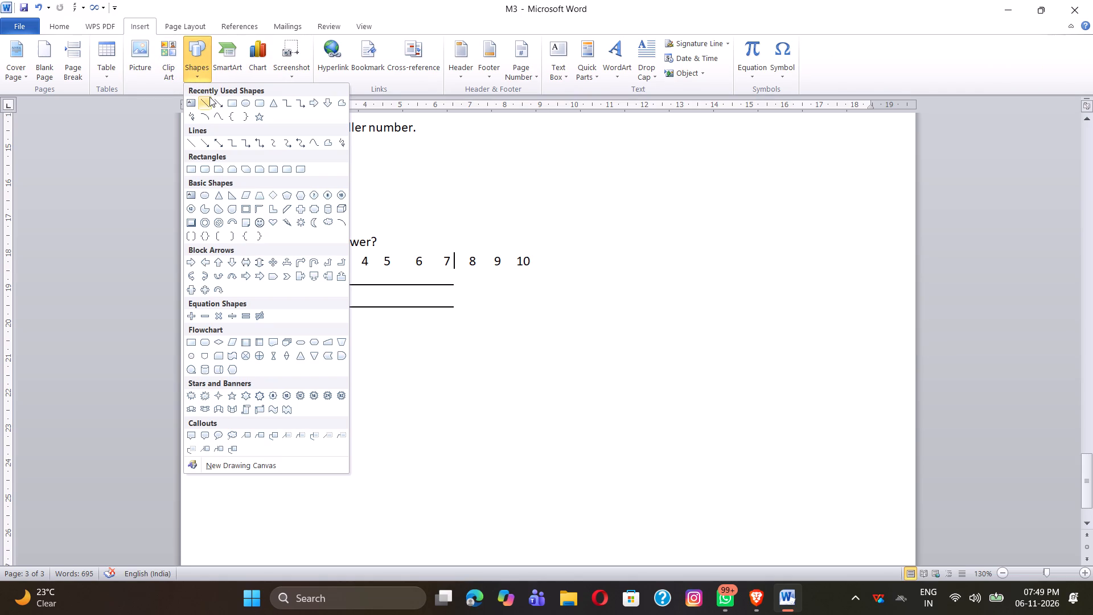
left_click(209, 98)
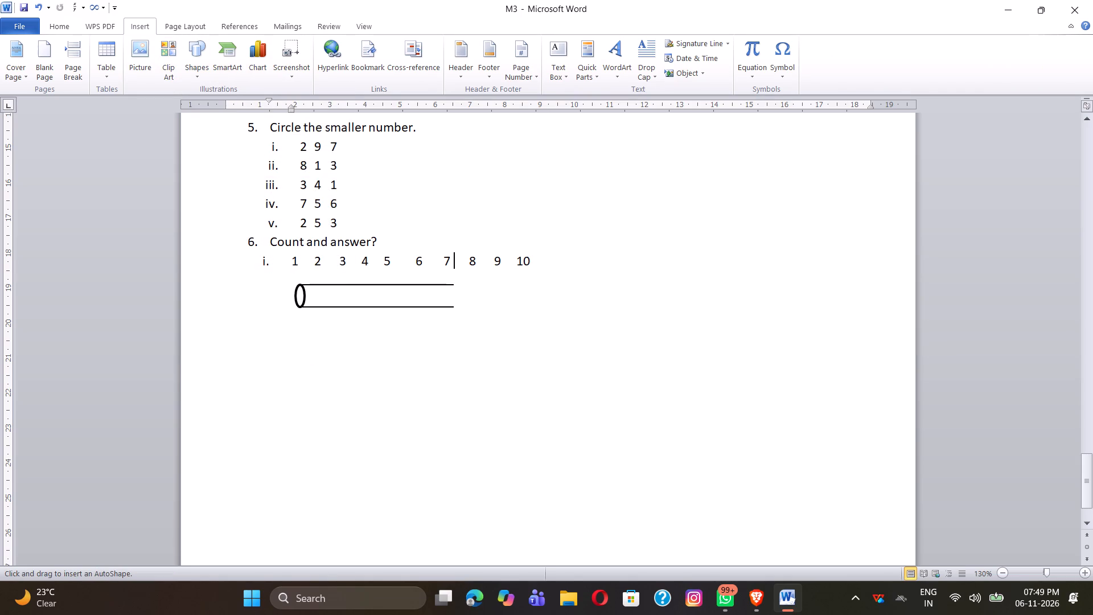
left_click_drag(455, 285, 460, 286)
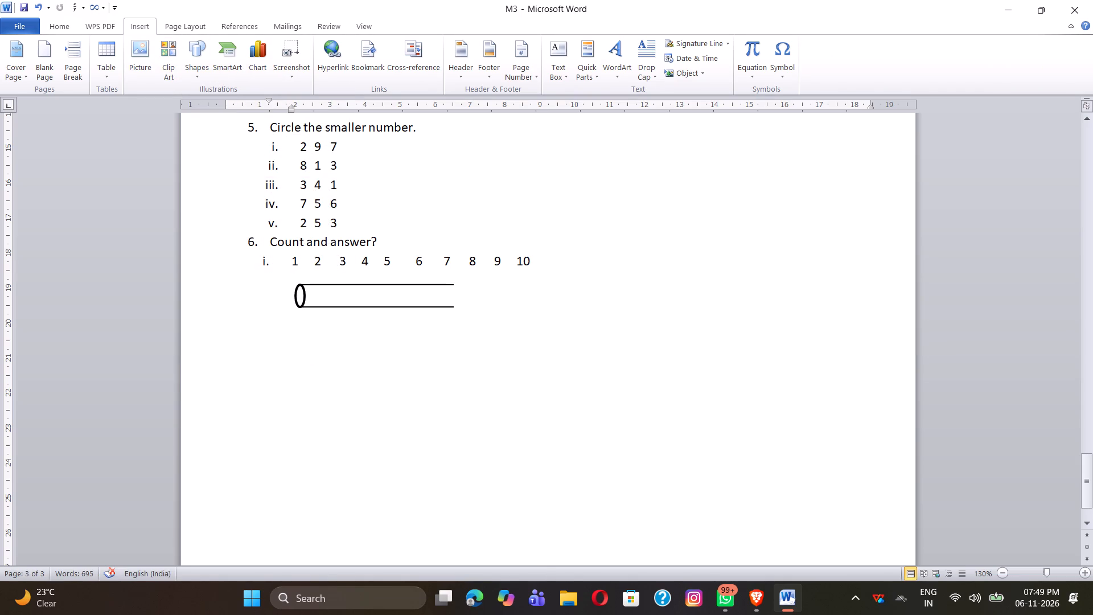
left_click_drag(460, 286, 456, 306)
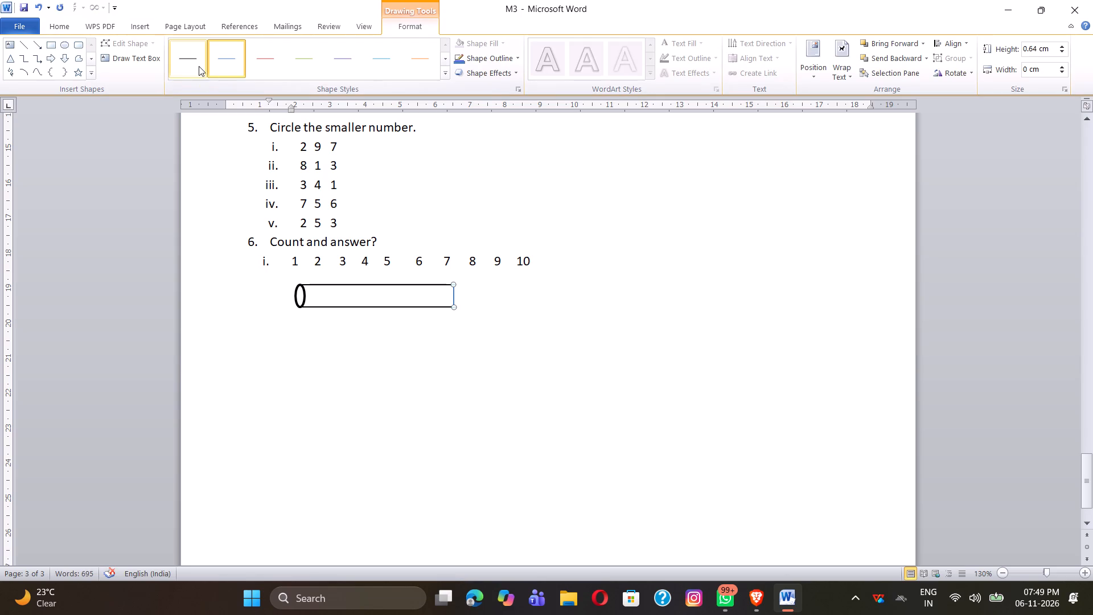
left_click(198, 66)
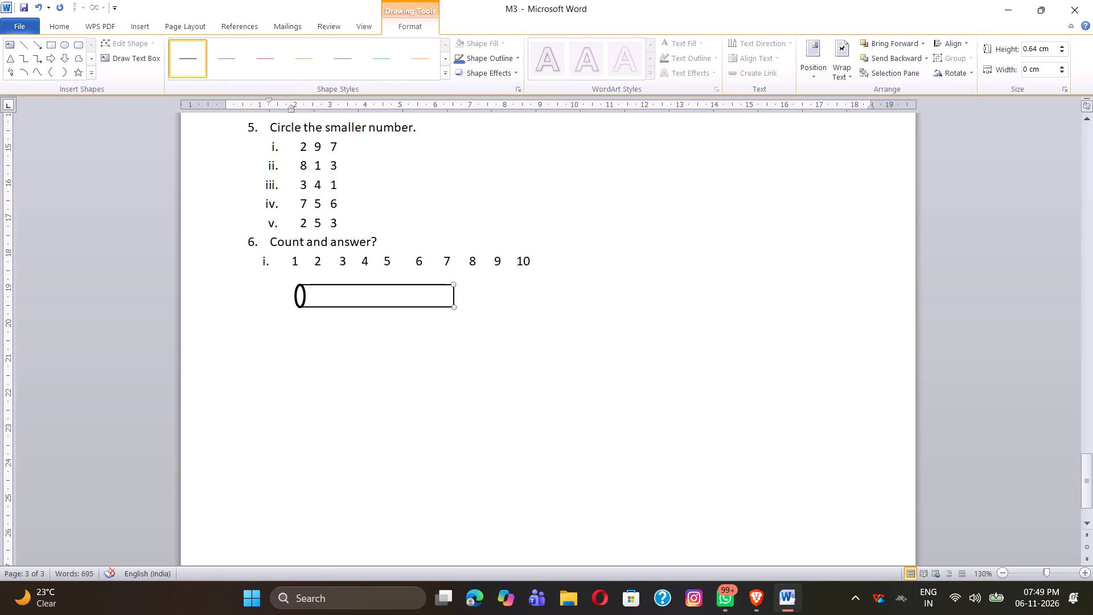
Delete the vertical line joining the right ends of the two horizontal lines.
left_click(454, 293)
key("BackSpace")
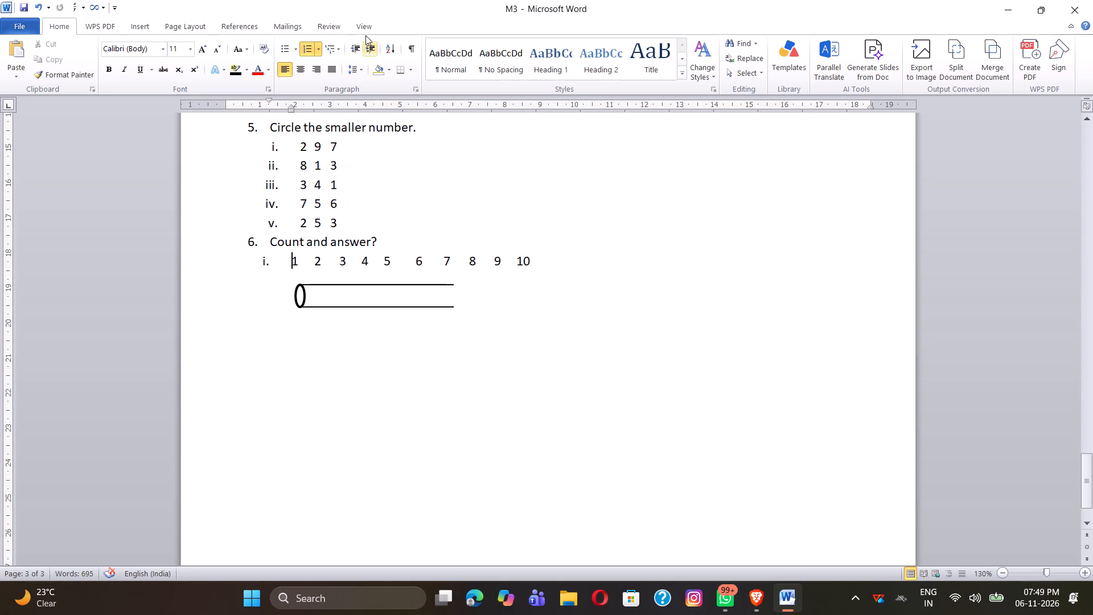
Start a Curve at the upper line's right end, try points past the lower line, and remove all but the starting point.
left_click(133, 27)
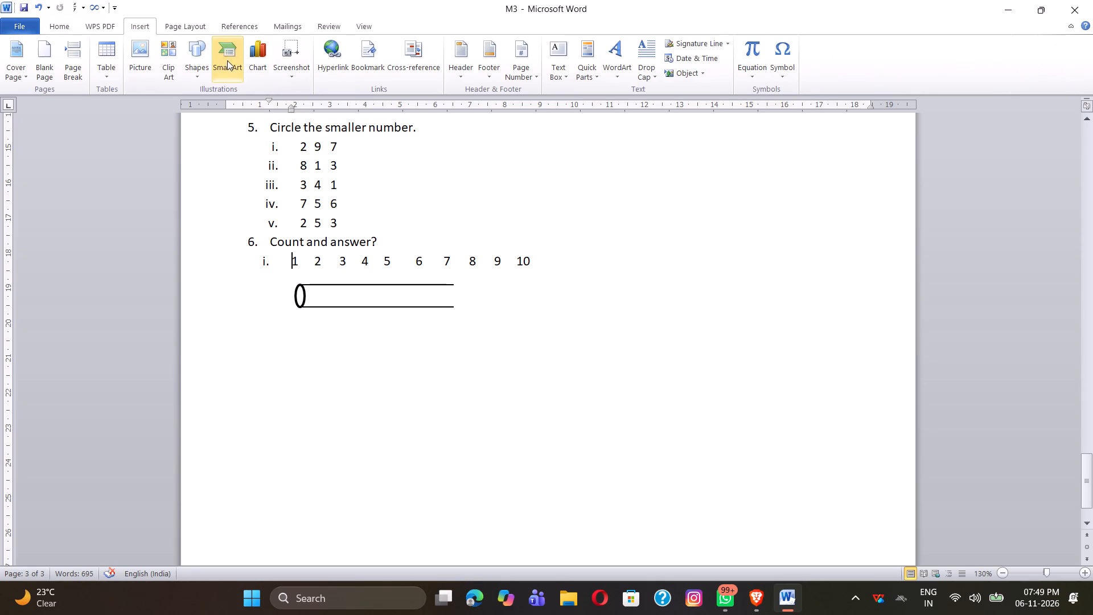
left_click(199, 69)
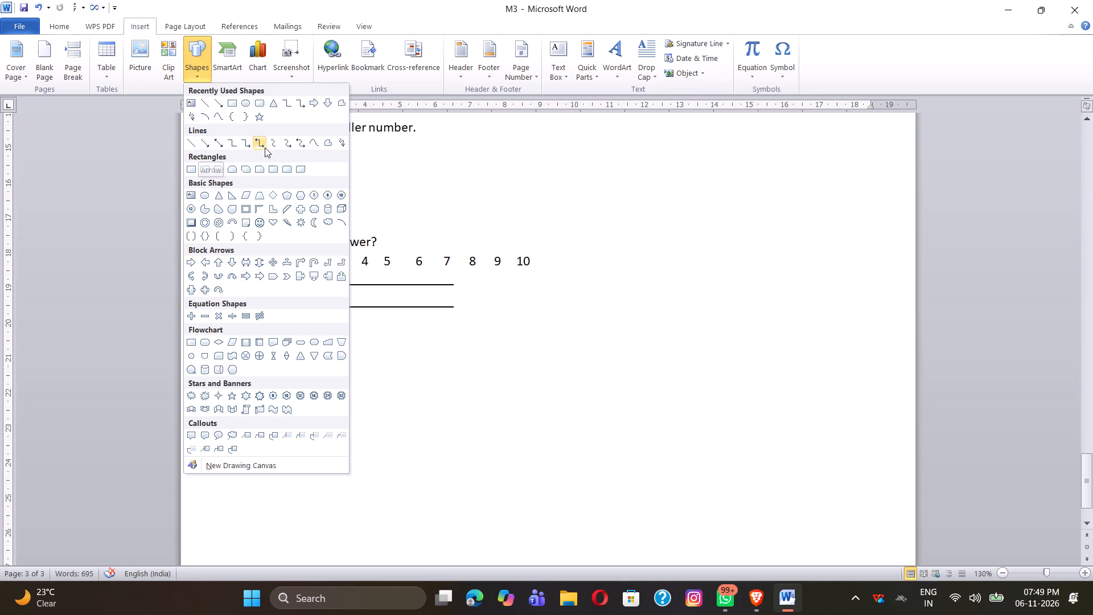
left_click(311, 138)
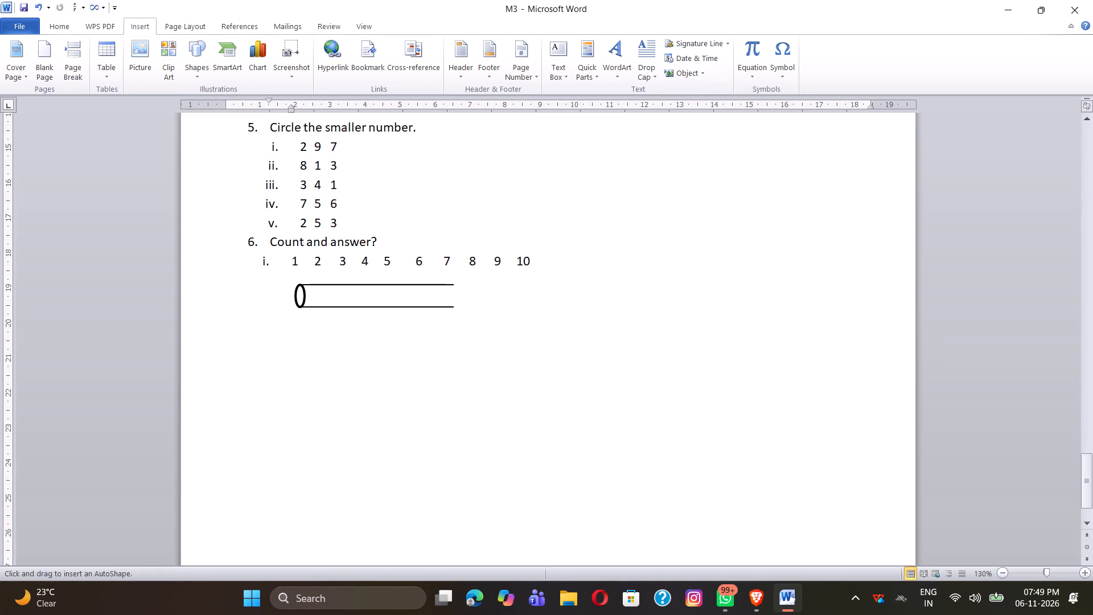
left_click_drag(451, 284, 454, 306)
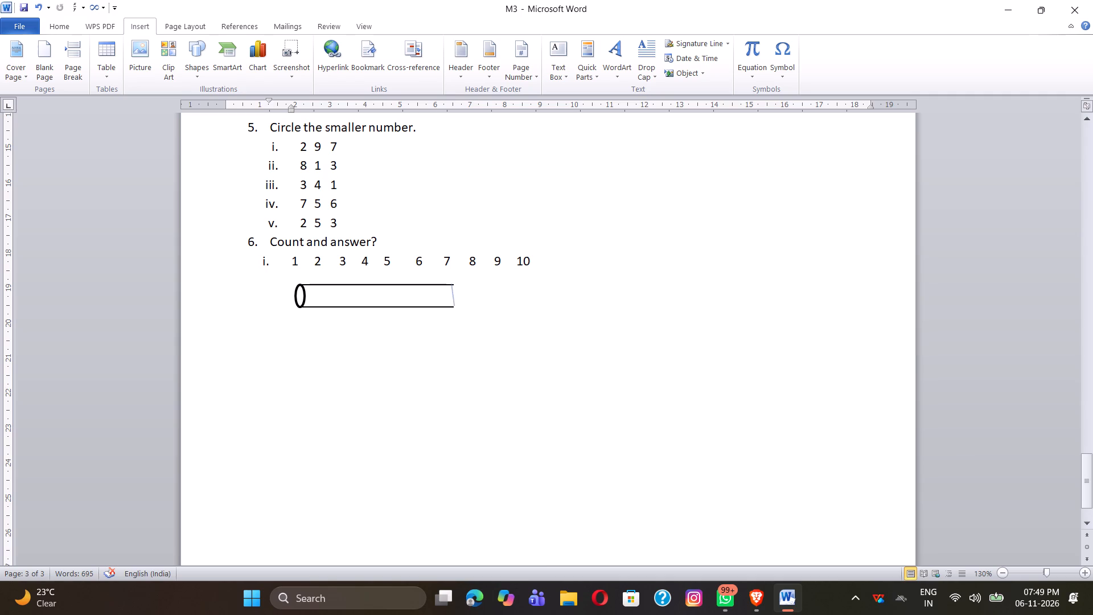
left_click_drag(454, 306, 453, 307)
left_click_drag(453, 307, 453, 307)
left_click(509, 309)
left_click(563, 317)
left_click(452, 356)
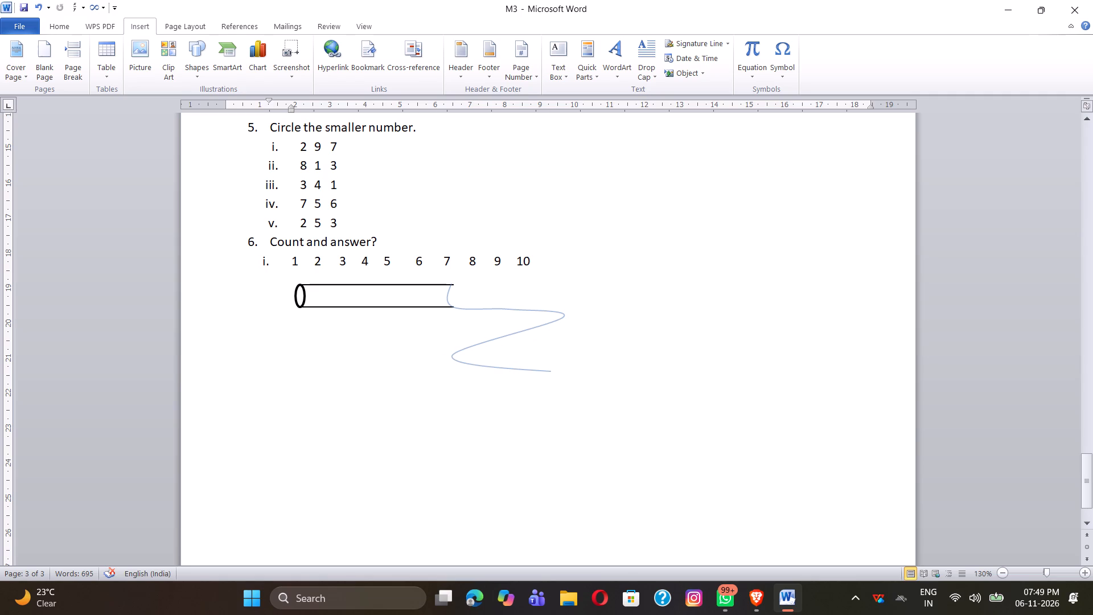
key("BackSpace")
key("BackSpace")
key("BackSpace")
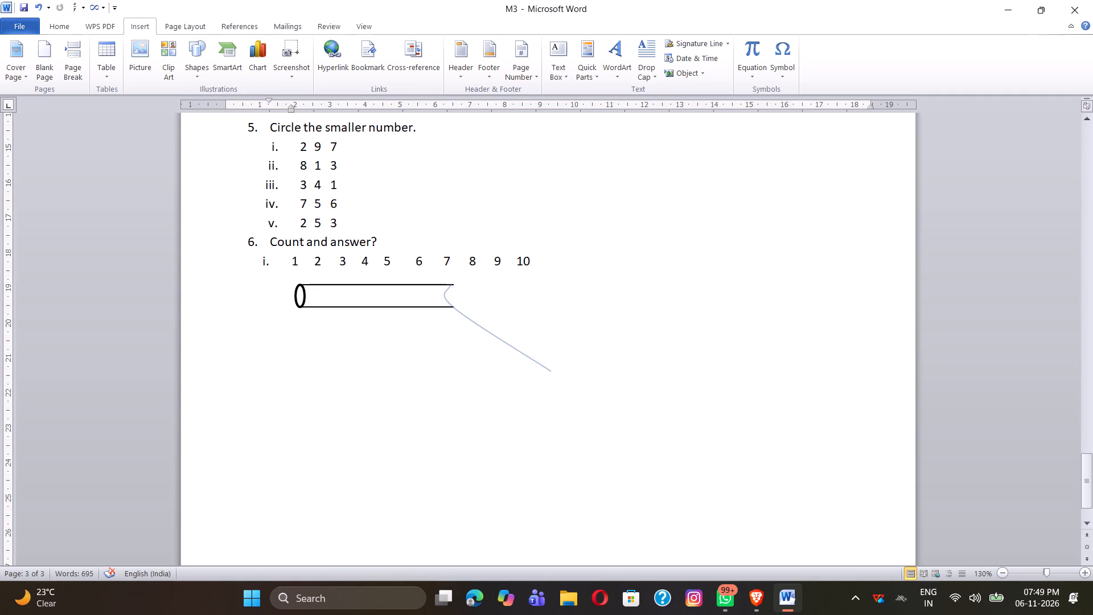
key("BackSpace")
key("BackSpace")
key("BackSpace")
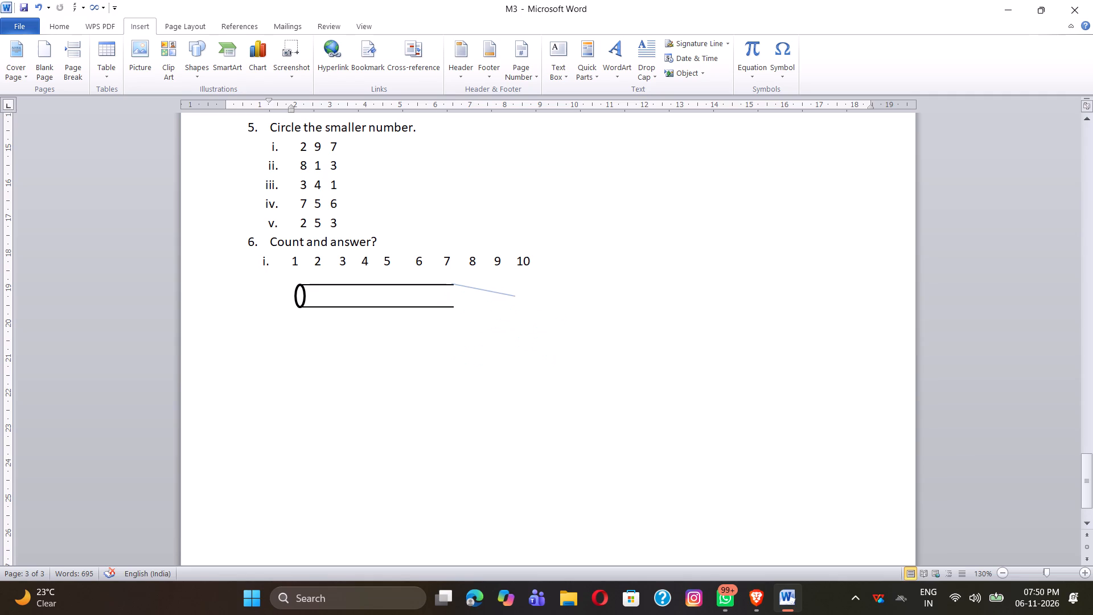
Shape the curve to bulge slightly outward midway between the two lines' right ends, replacing misplaced points with ones closer to the lines.
left_click(519, 290)
key("BackSpace")
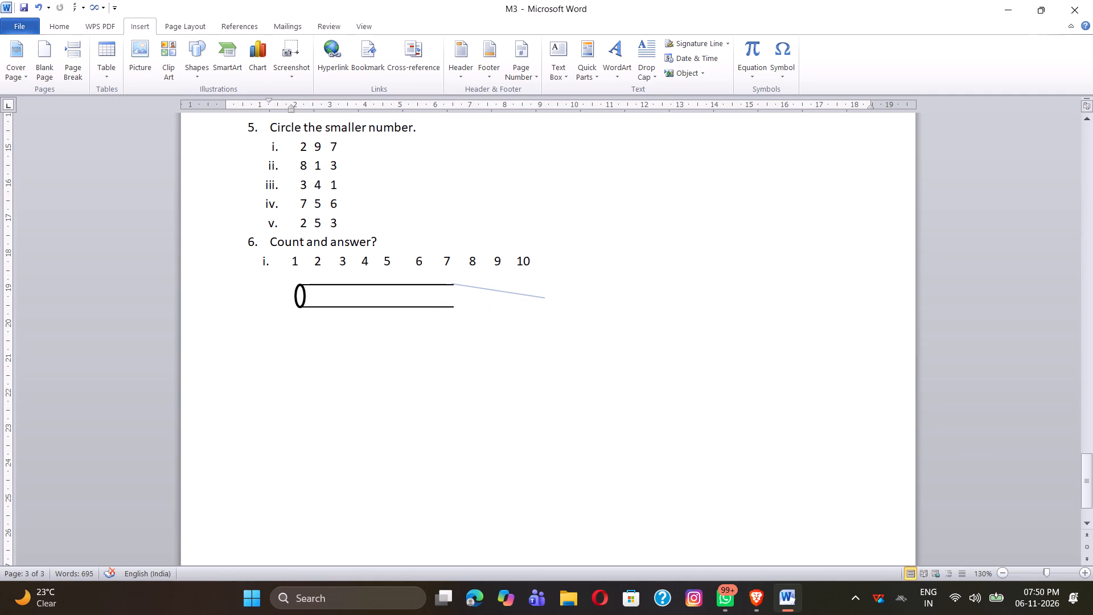
left_click(468, 295)
key("BackSpace")
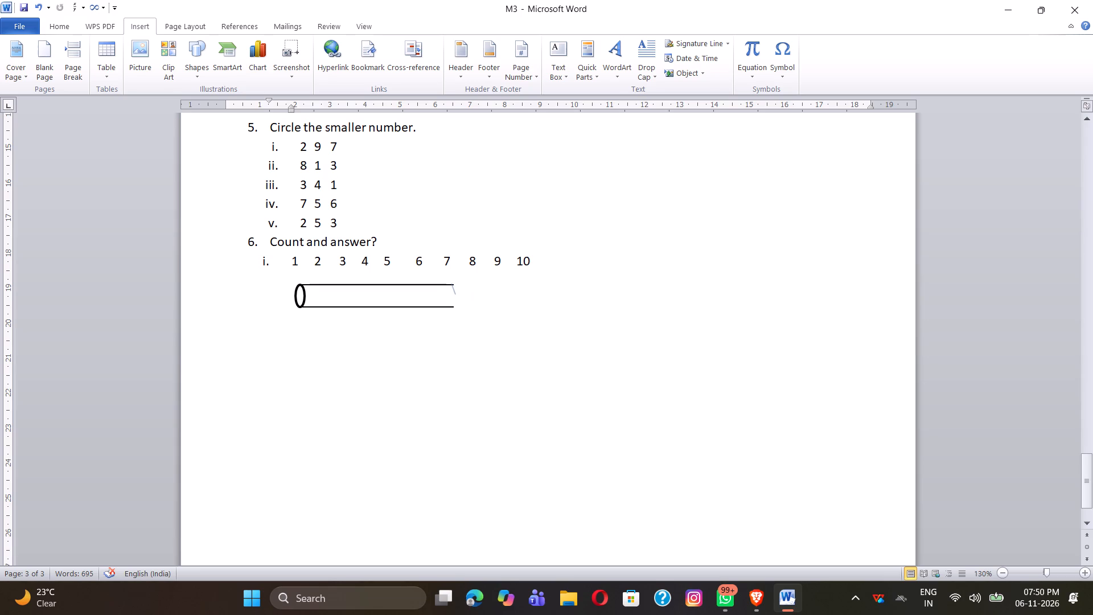
left_click(461, 294)
key("BackSpace")
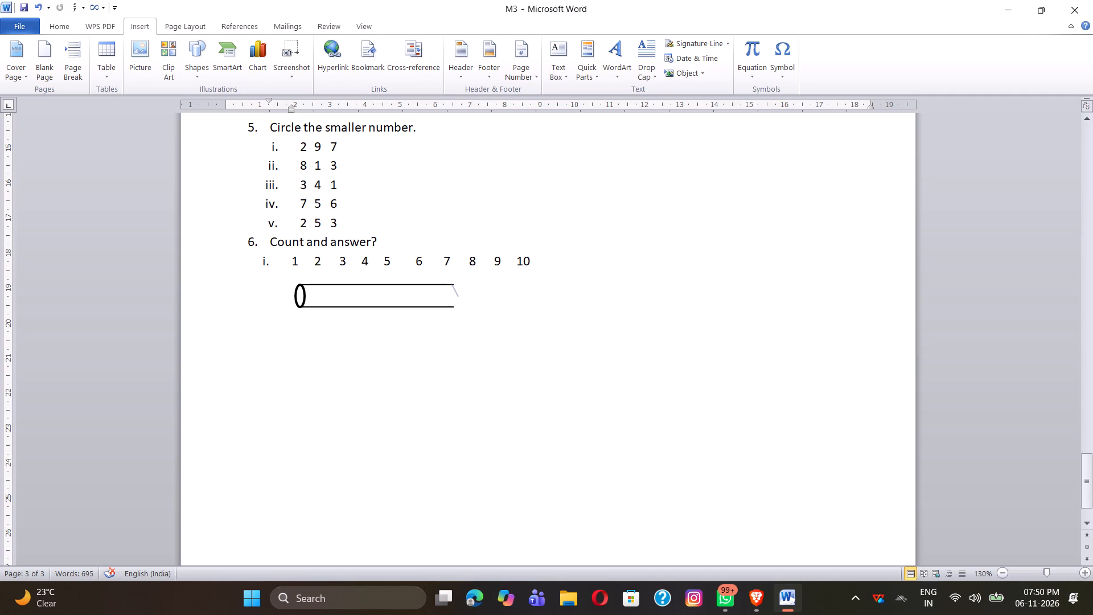
left_click(458, 297)
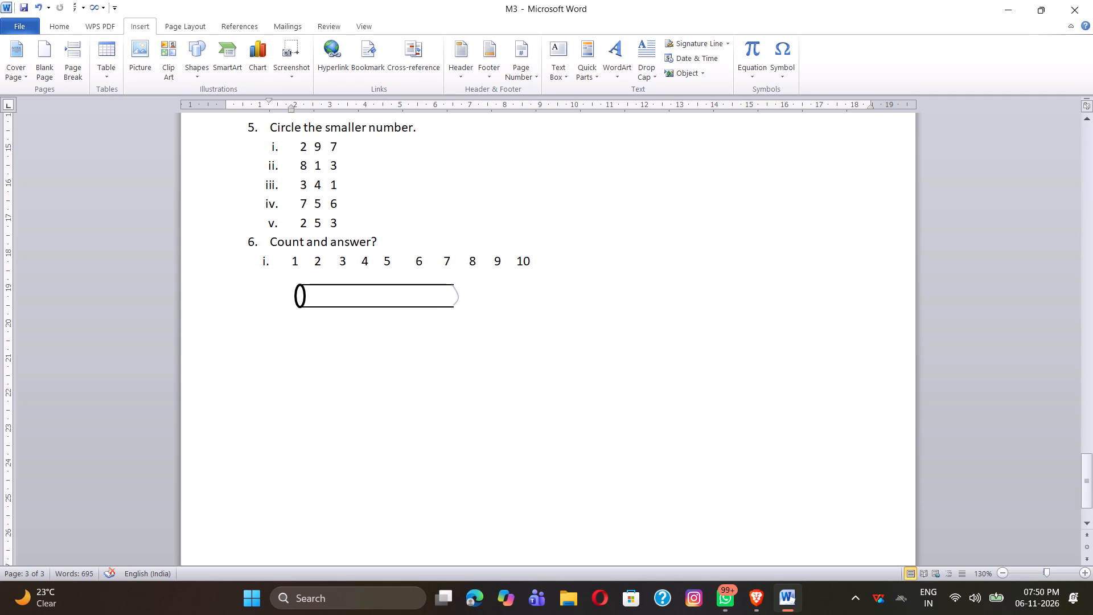
left_click(453, 306)
key("BackSpace")
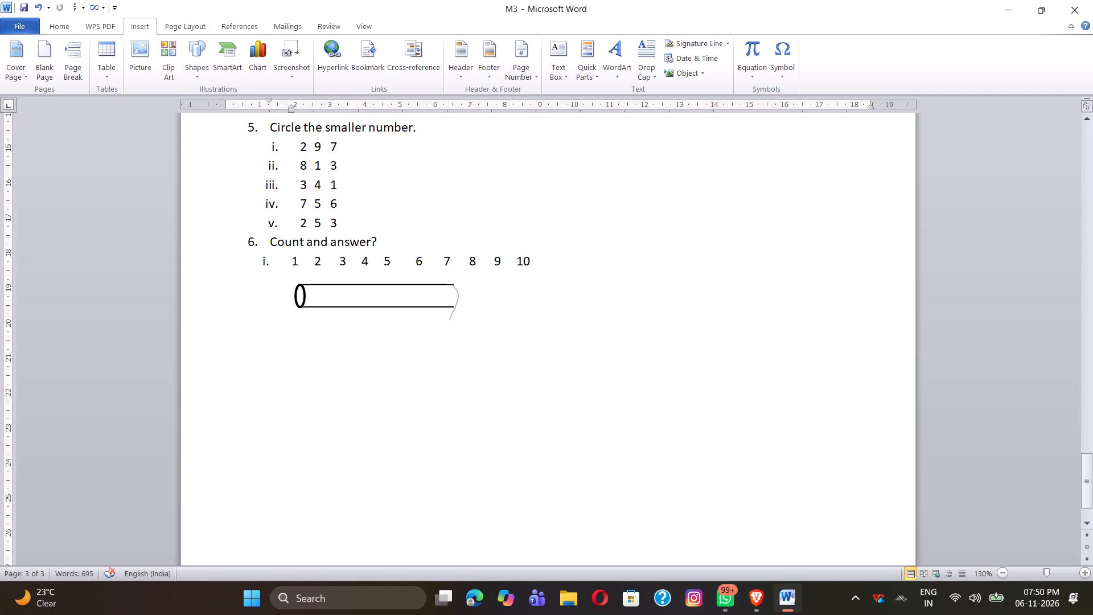
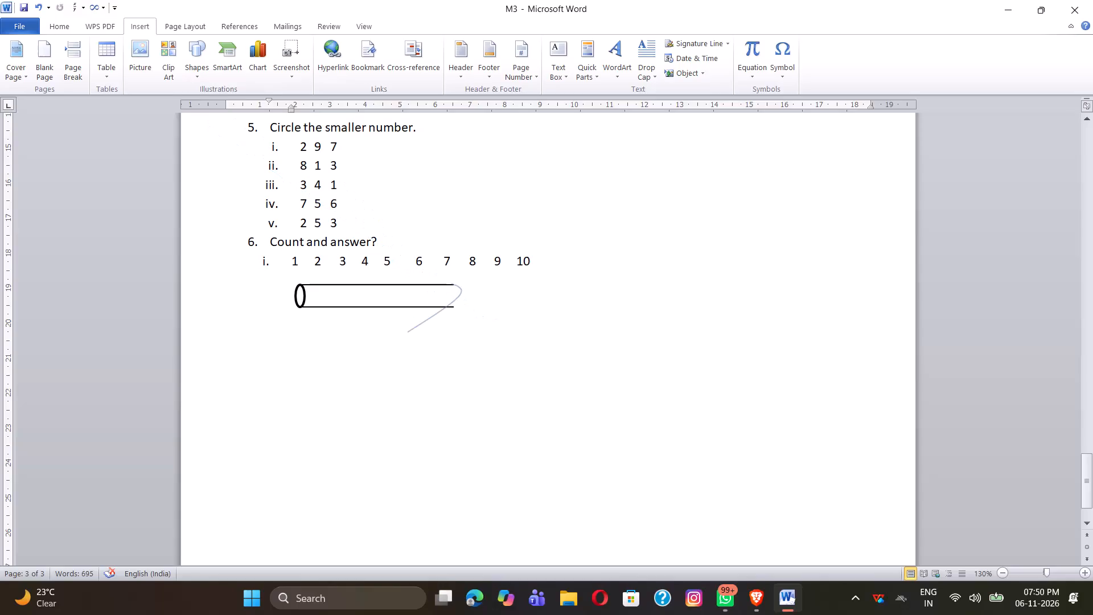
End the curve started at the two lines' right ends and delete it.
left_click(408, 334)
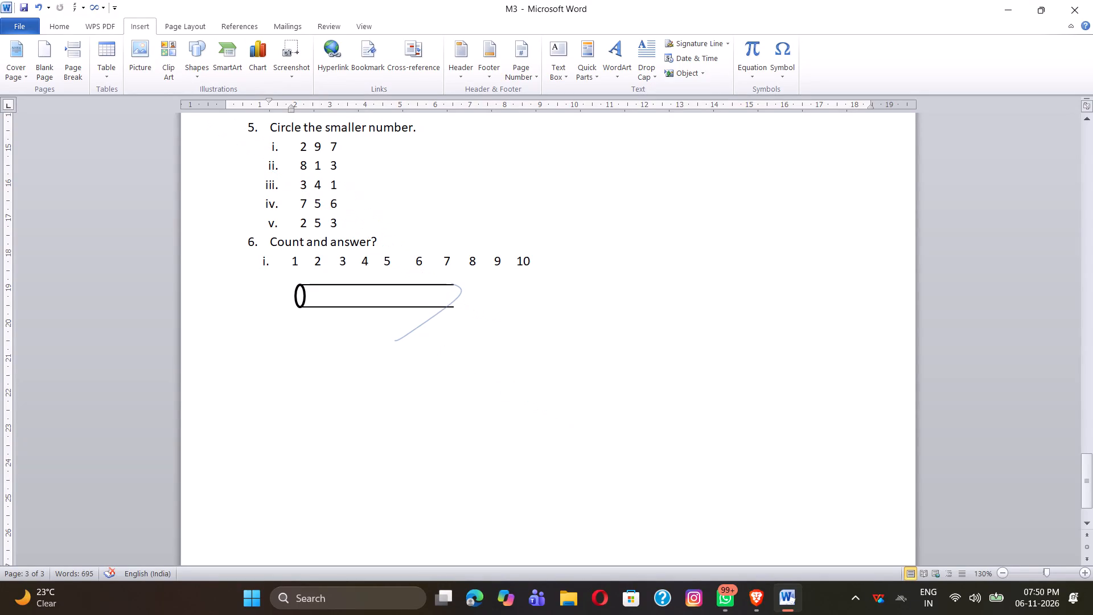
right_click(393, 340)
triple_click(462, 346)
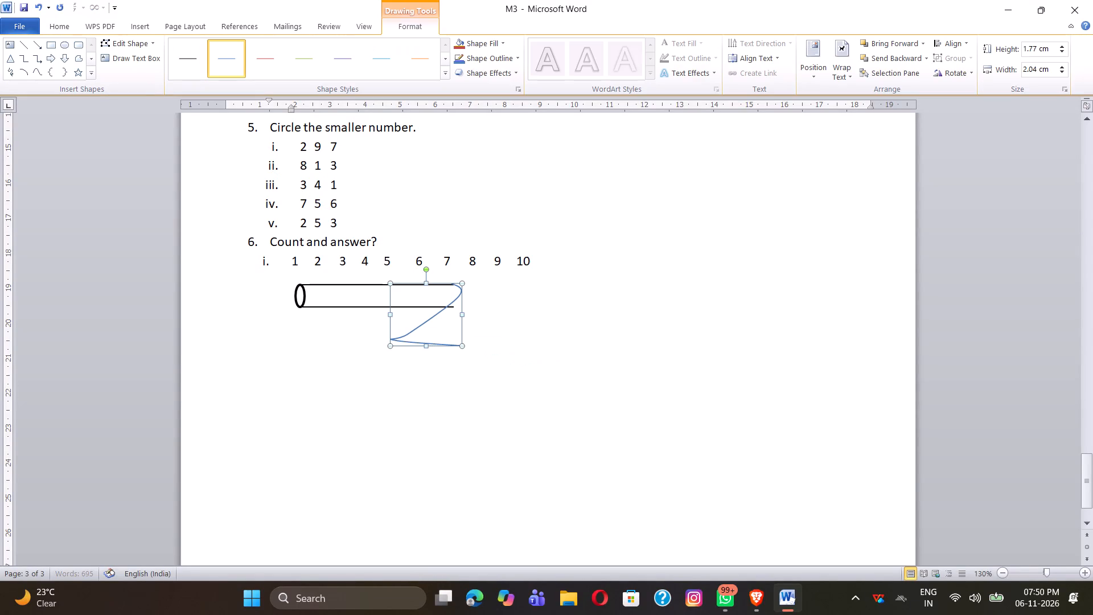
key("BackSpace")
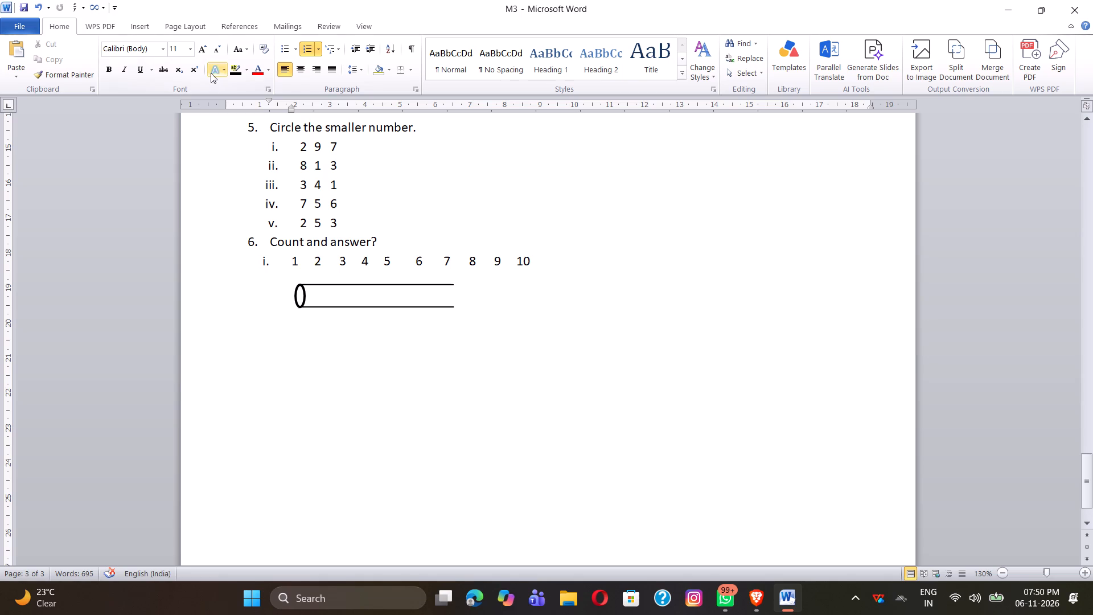
Draw a right triangle about 0.64 cm high and 1.25 cm wide against the right ends of the two horizontal lines.
left_click(138, 30)
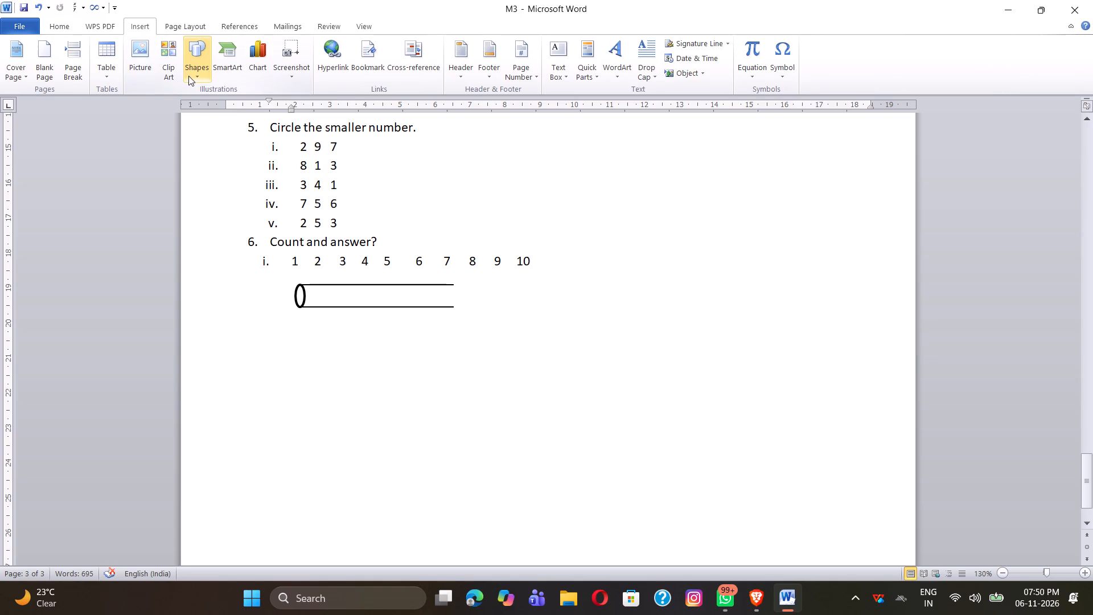
left_click(188, 76)
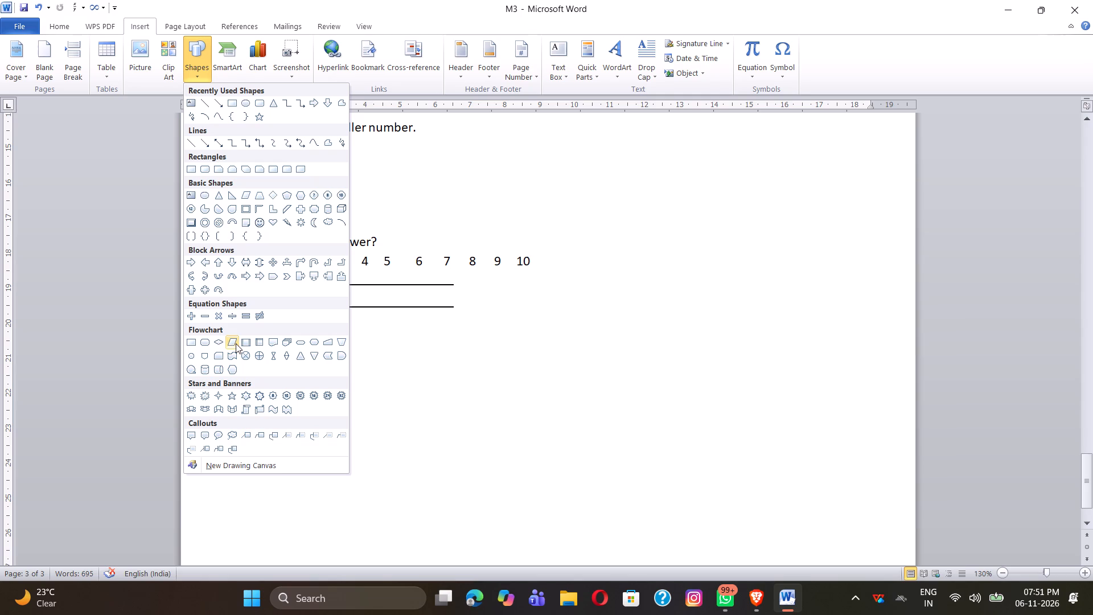
left_click(232, 198)
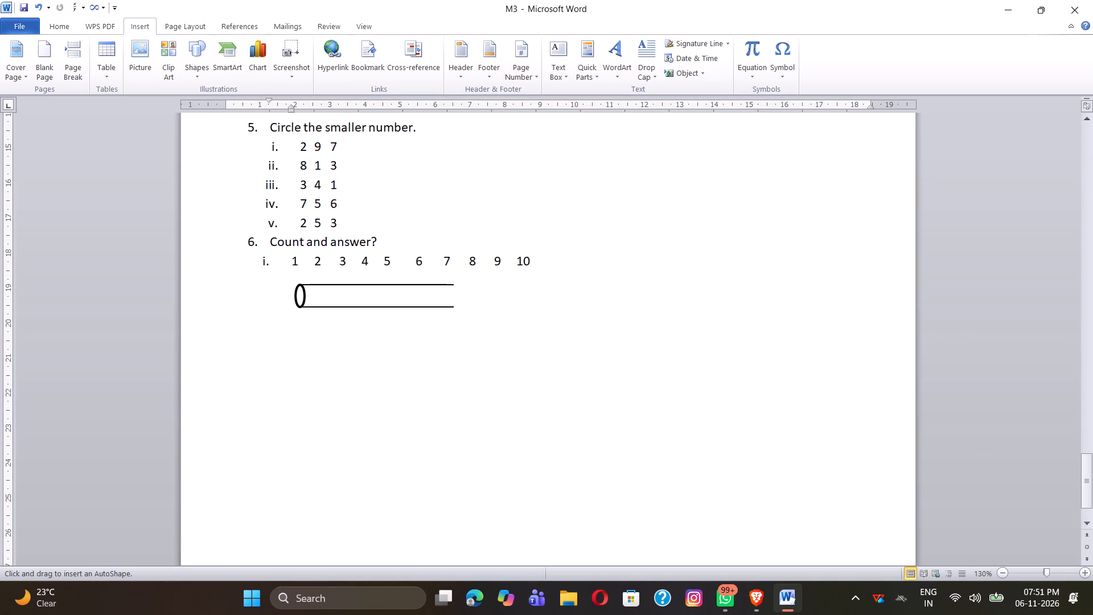
left_click_drag(453, 286, 490, 290)
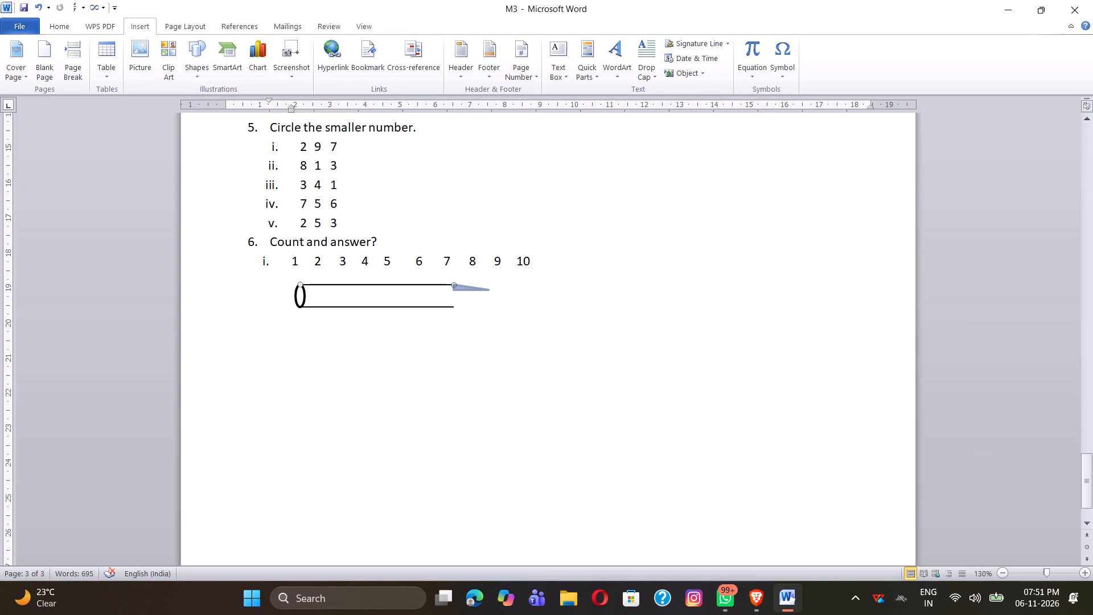
left_click_drag(490, 290, 496, 310)
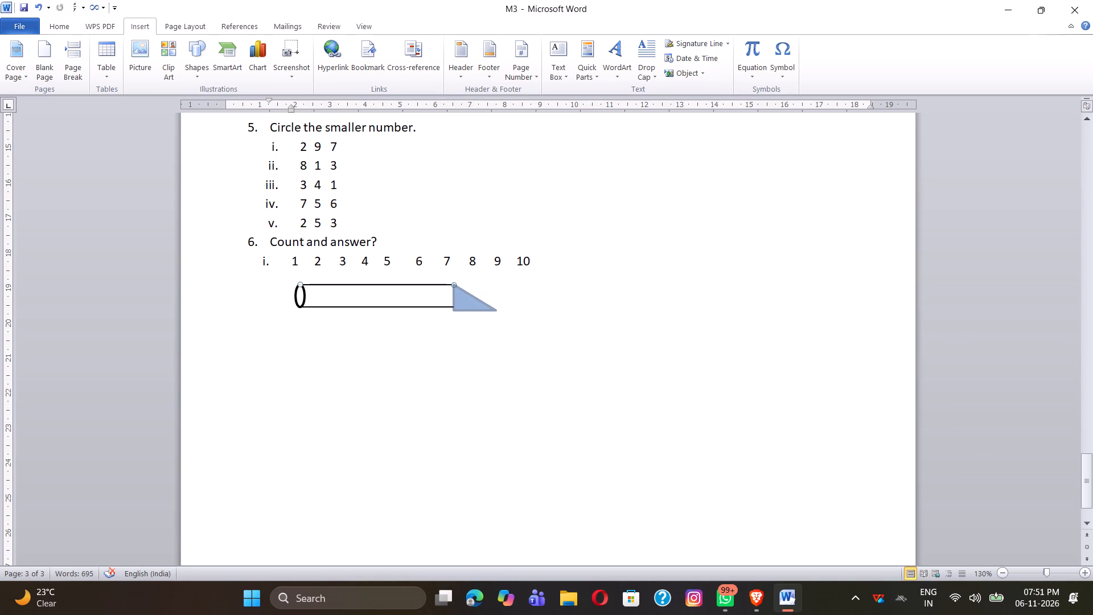
left_click_drag(496, 310, 498, 307)
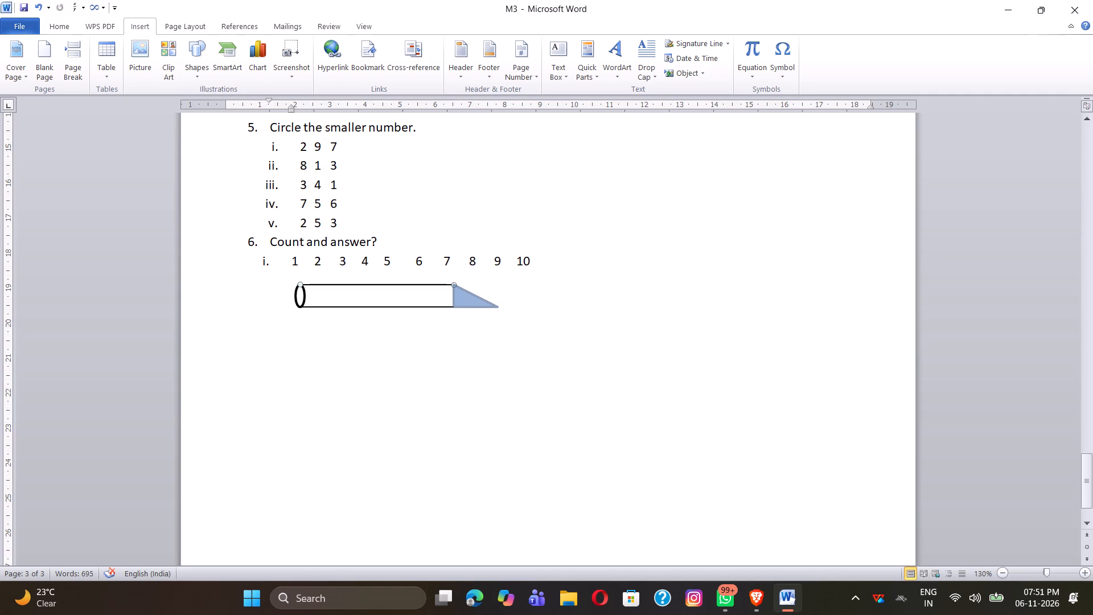
left_click_drag(498, 307, 498, 306)
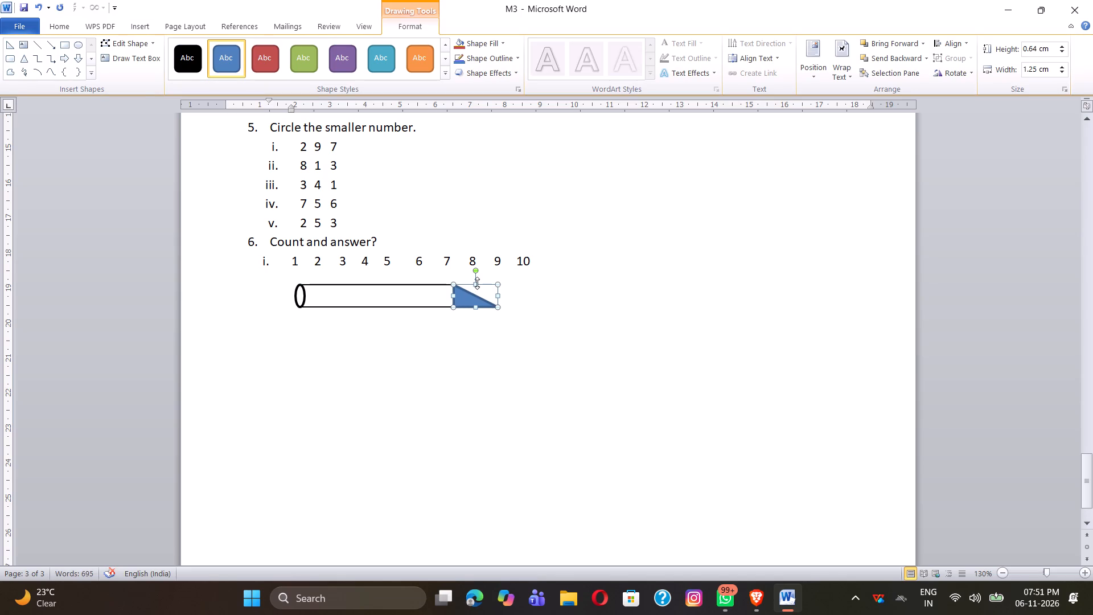
Flip the triangle vertically and fit it between the two lines' right ends, about 0.64 cm high, as the pencil's tip.
left_click_drag(477, 283, 483, 332)
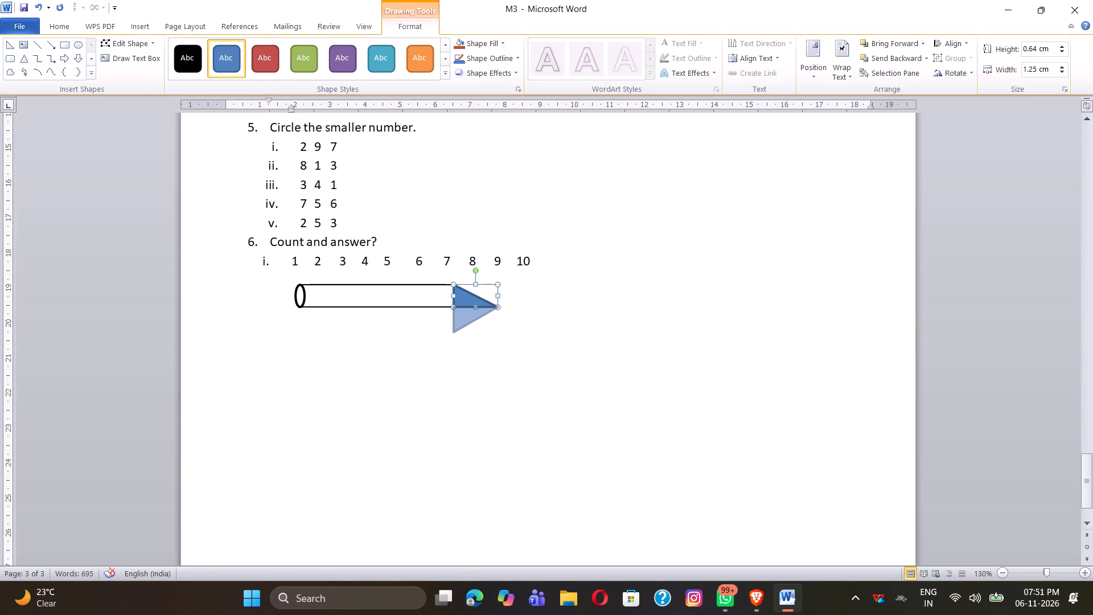
left_click_drag(483, 332, 482, 330)
left_click_drag(482, 330, 482, 326)
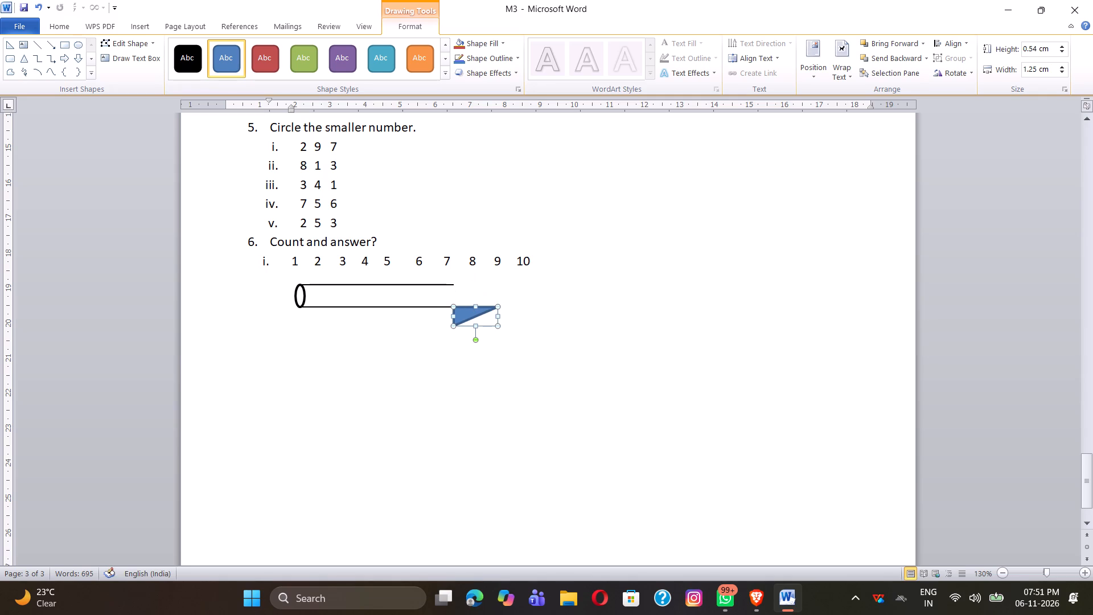
left_click_drag(472, 310, 472, 288)
left_click_drag(472, 288, 473, 290)
left_click_drag(473, 290, 474, 290)
left_click(498, 329)
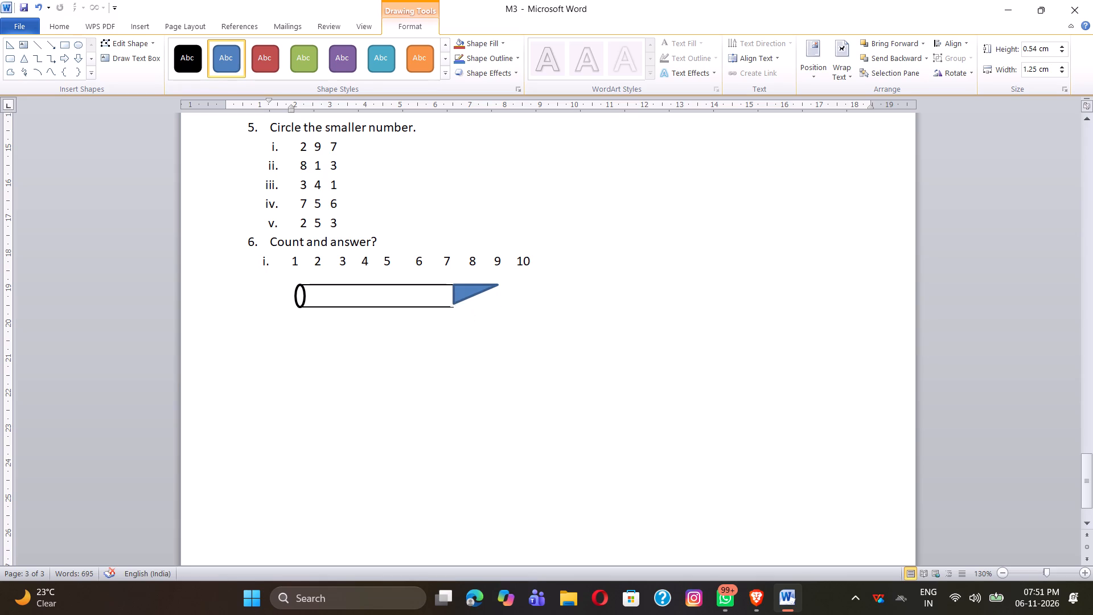
left_click(458, 304)
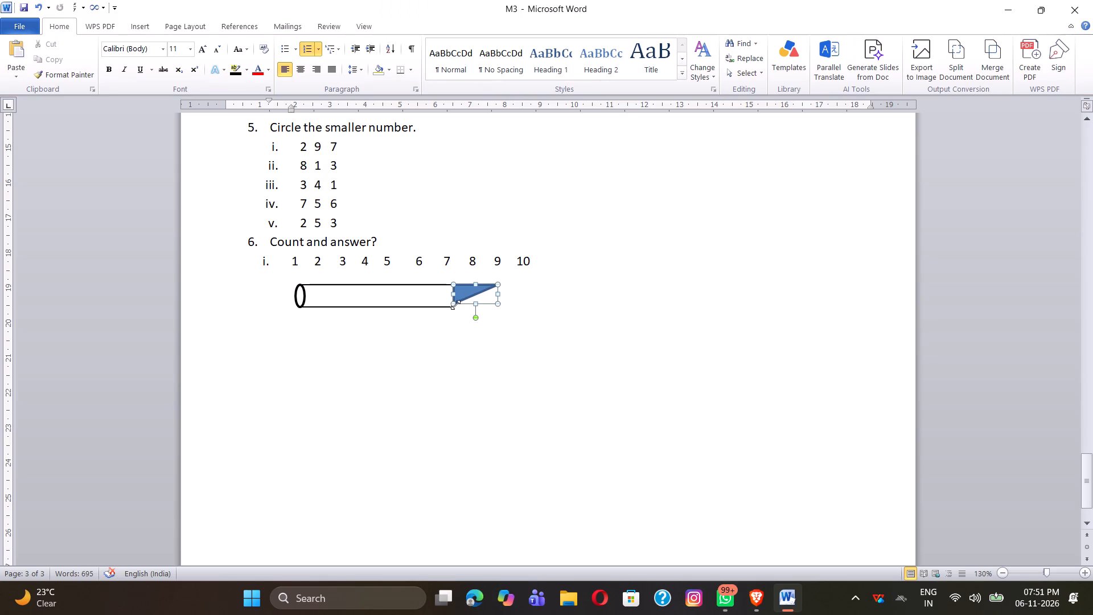
left_click(453, 305)
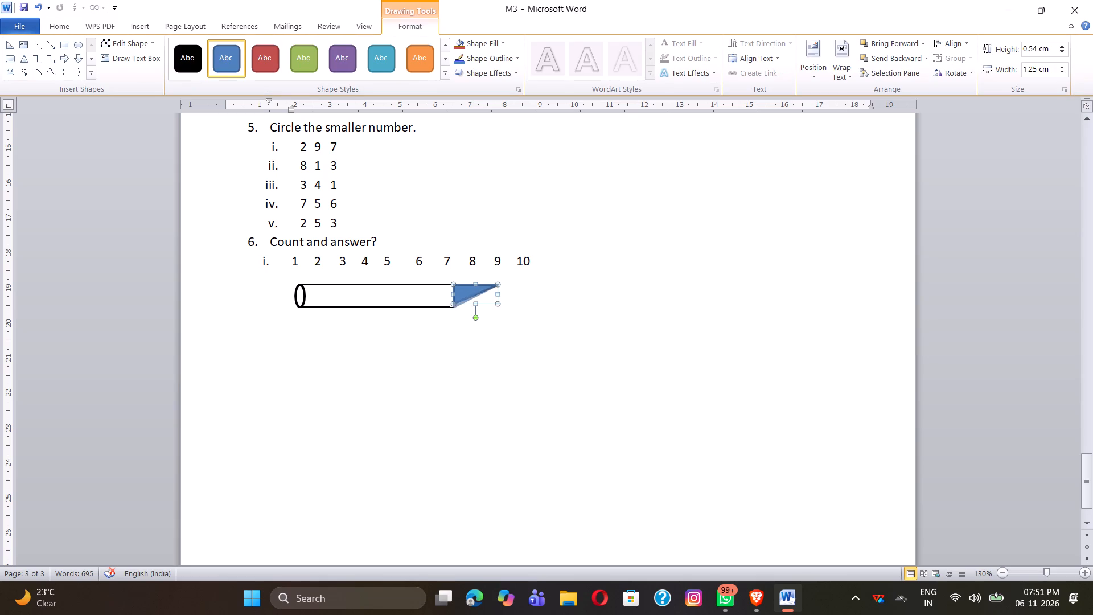
left_click(462, 322)
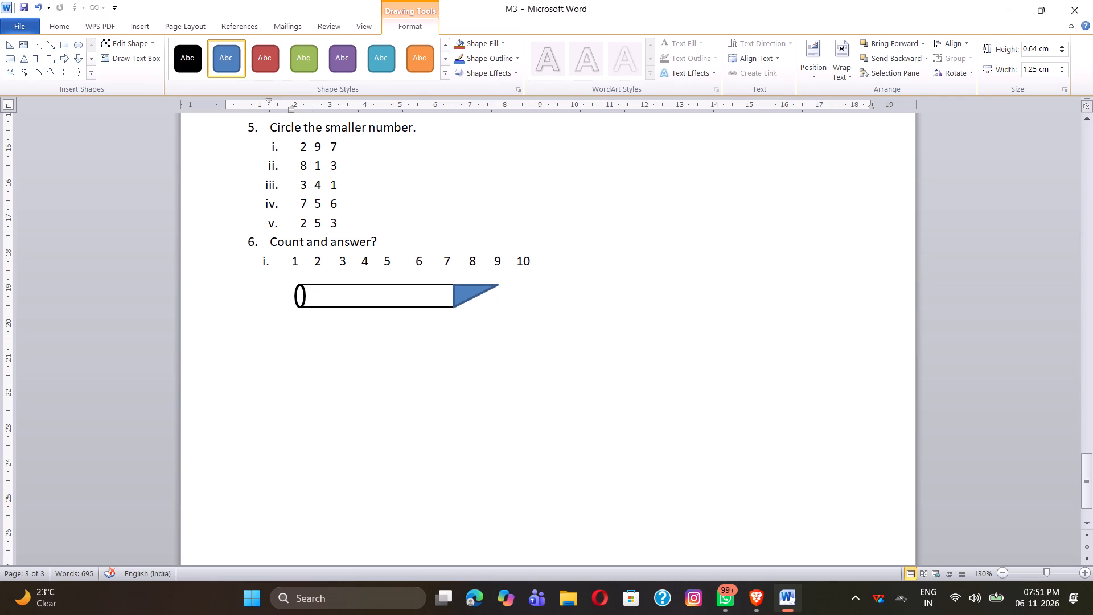
Apply the black-outline, white-fill shape style to the triangle at the pencil's tip.
left_click(465, 296)
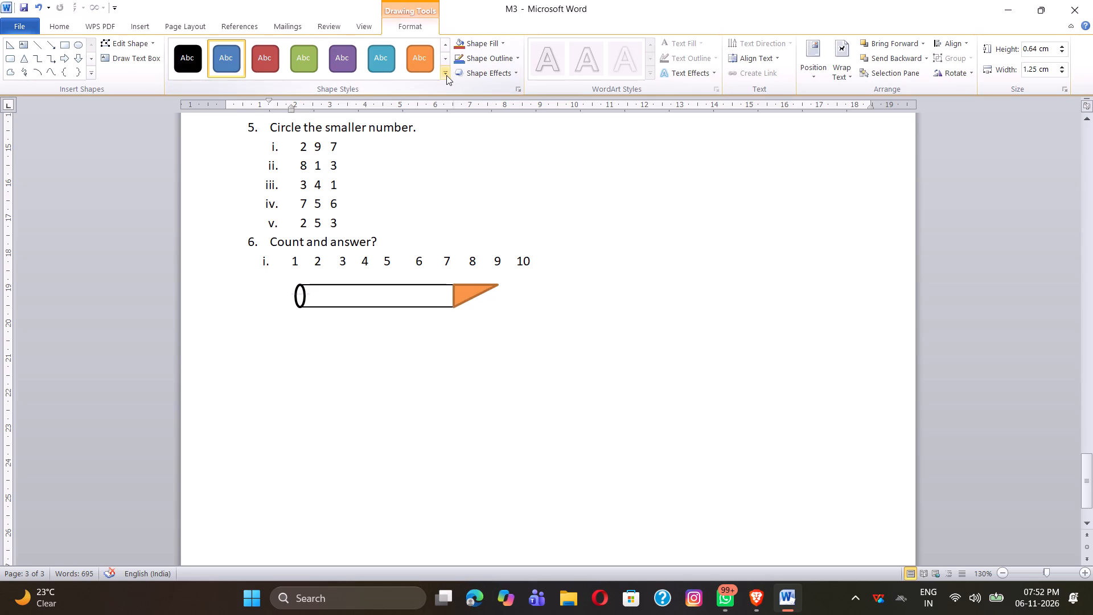
left_click(446, 75)
left_click(186, 51)
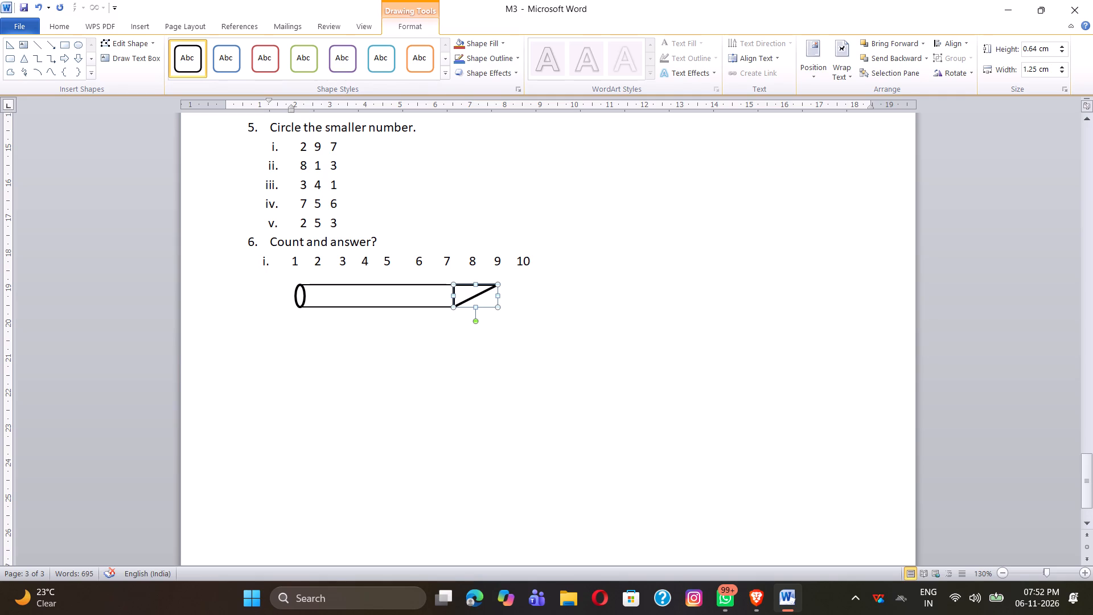
left_click(439, 71)
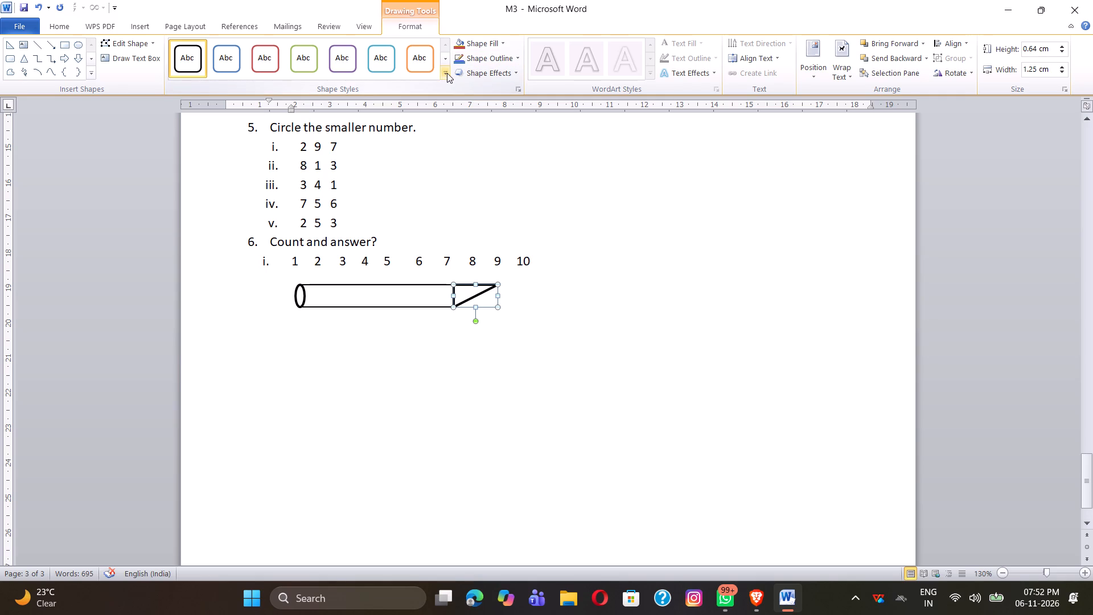
left_click(447, 73)
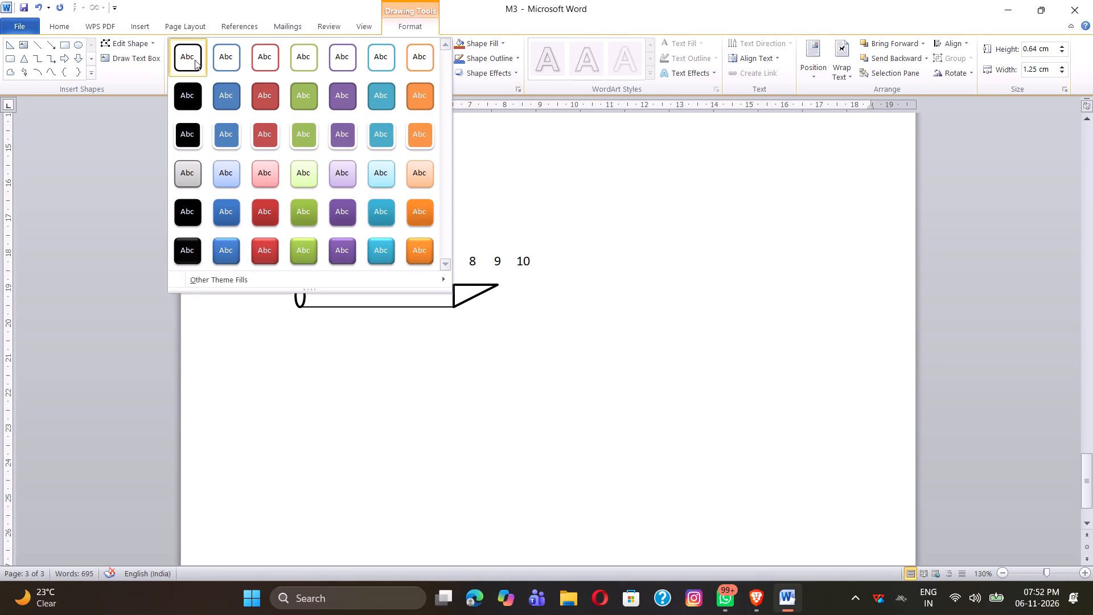
left_click(195, 60)
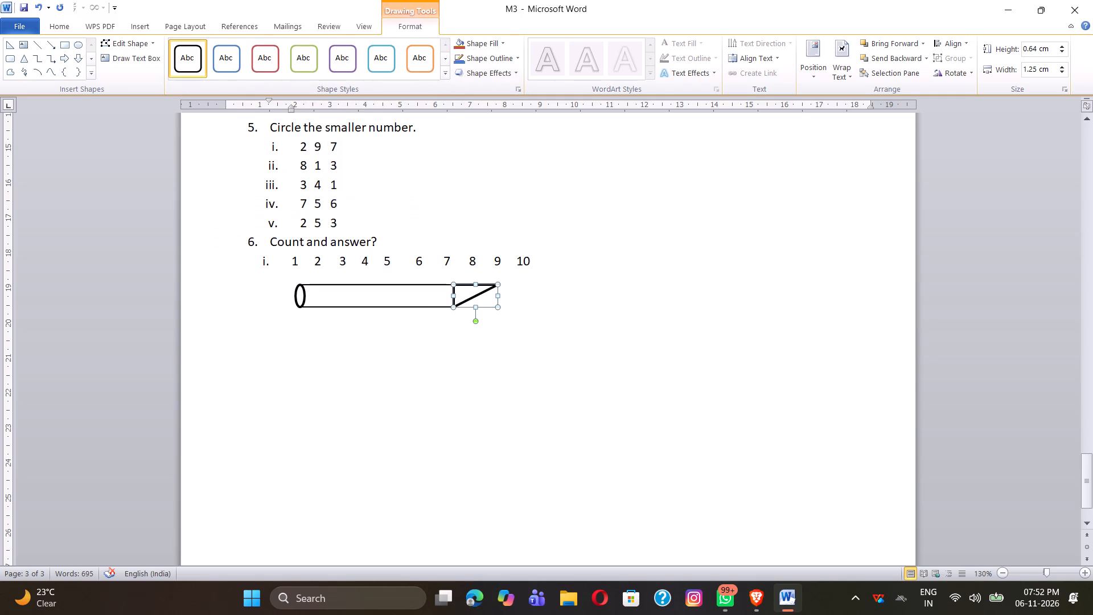
left_click(539, 347)
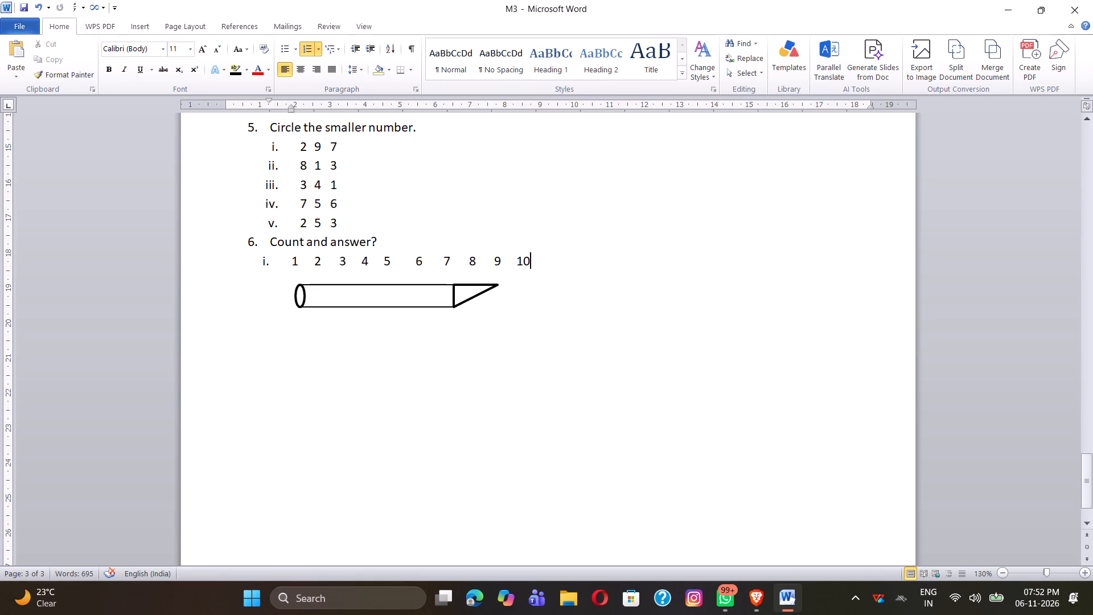
Add blank space after the 1 to 10 number row and start an indented, unnumbered line just below the pencil figure.
left_click(278, 327)
left_click(516, 334)
left_click(535, 278)
key("Return")
key("Return")
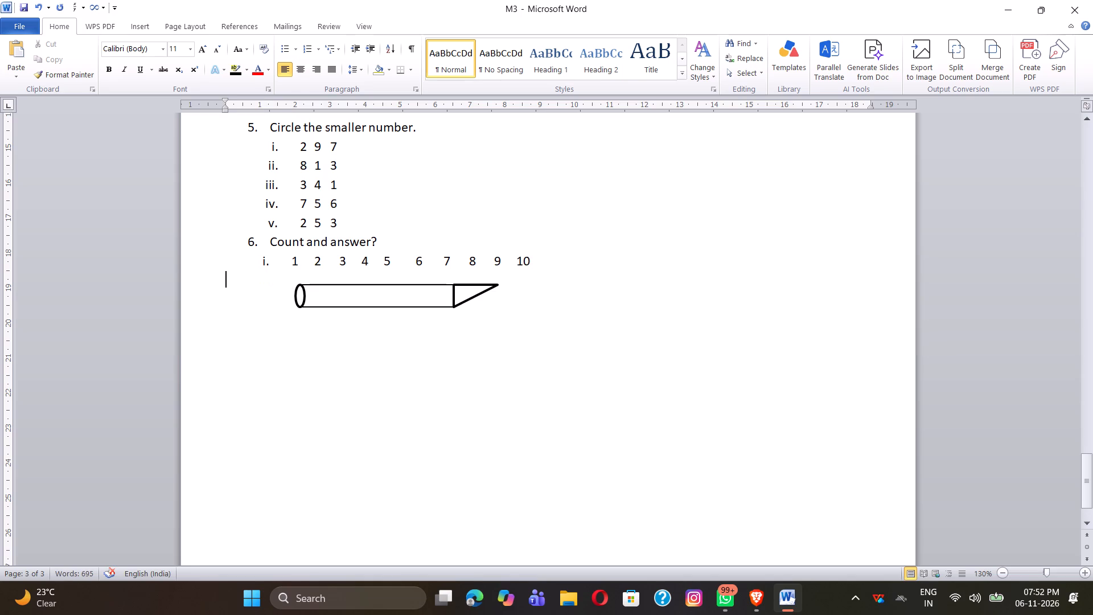
key("Return")
key("Return")
left_click(306, 47)
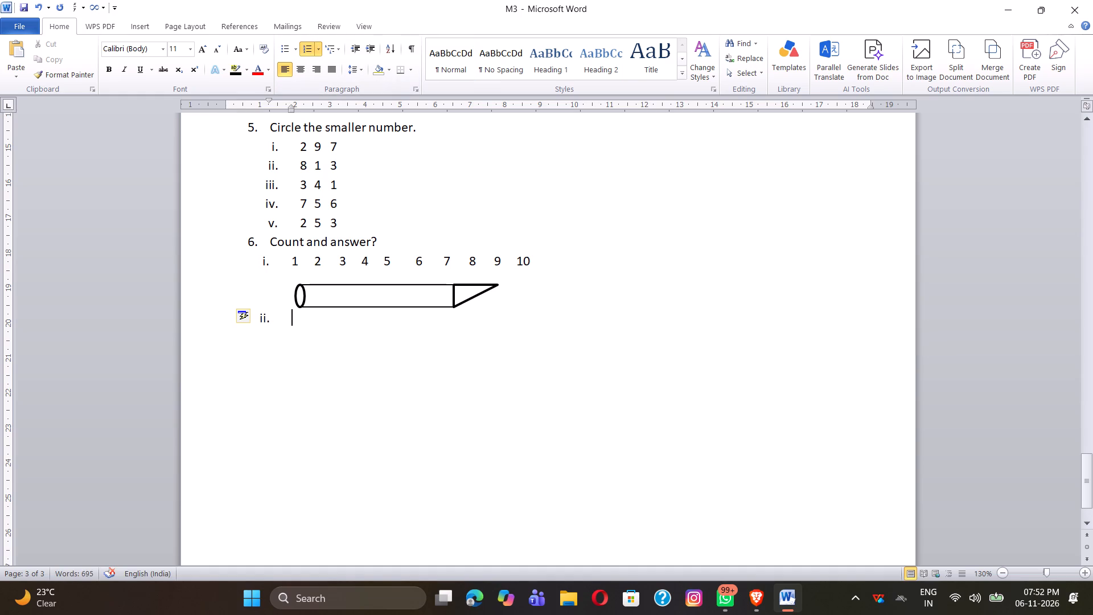
key("BackSpace")
Write the question "How many boxes long in the pencil ?" below the pencil figure and start an unindented line under it.
type("How")
key("space")
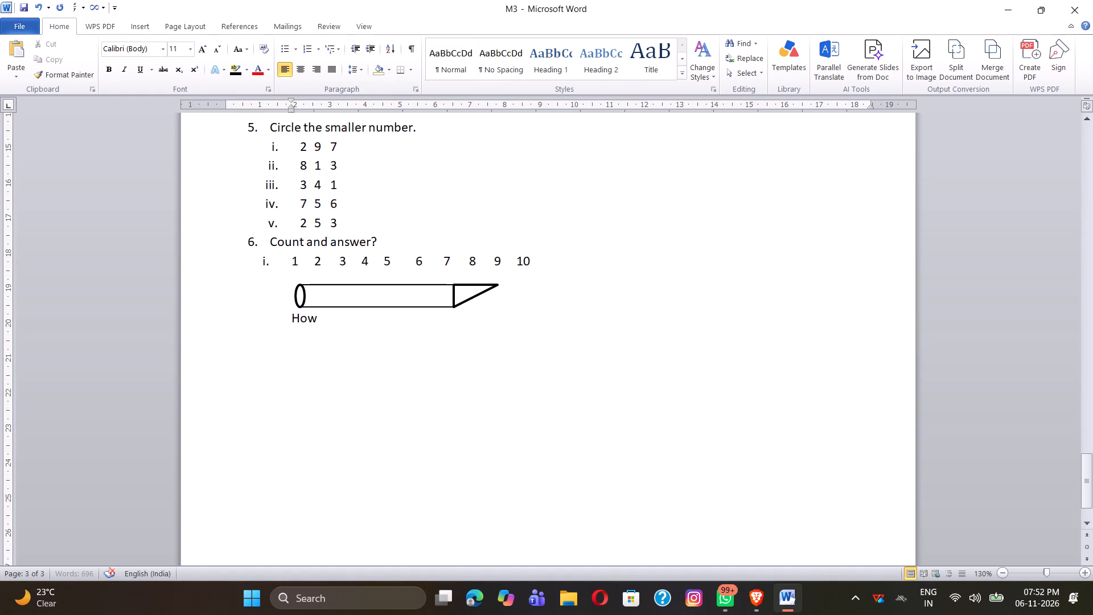
type("many")
key("space")
type("boc")
key("BackSpace")
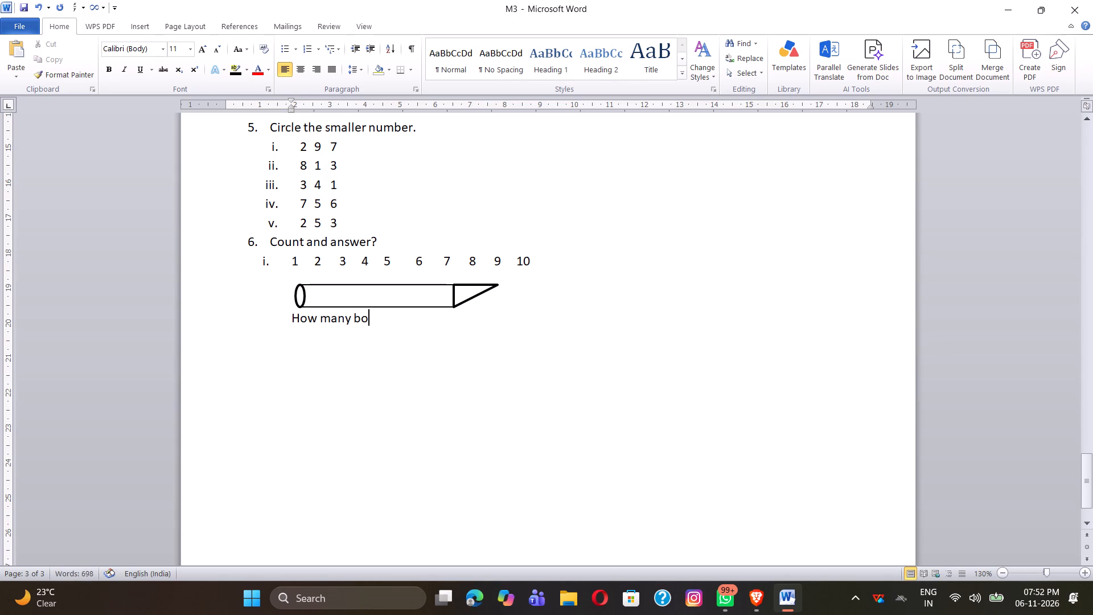
type("xes")
key("space")
type("long")
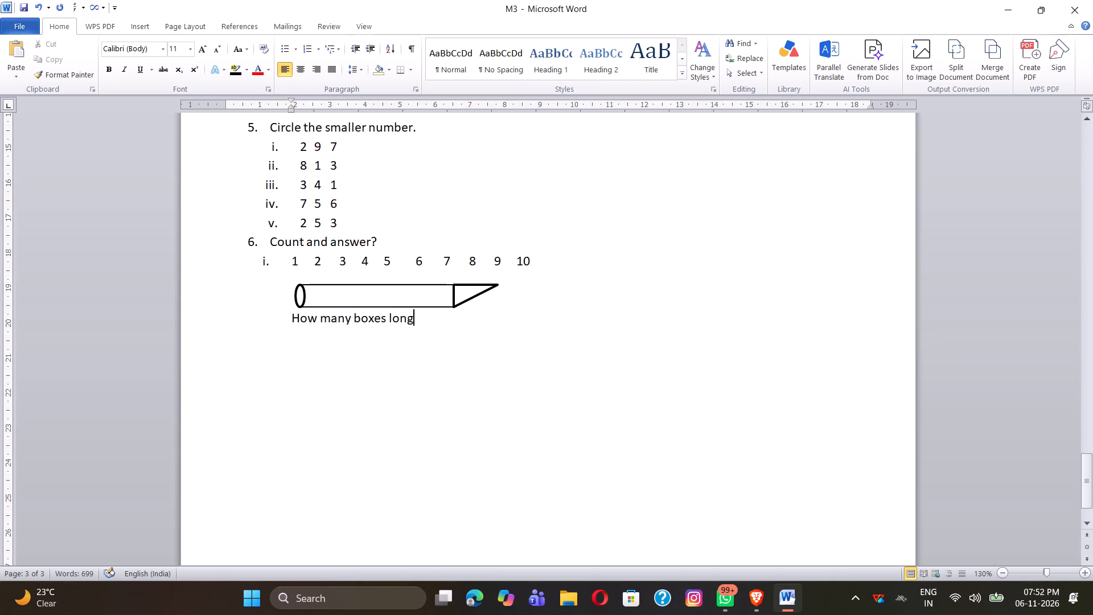
key("space")
type("in the")
key("space")
type("pe")
type("ncil")
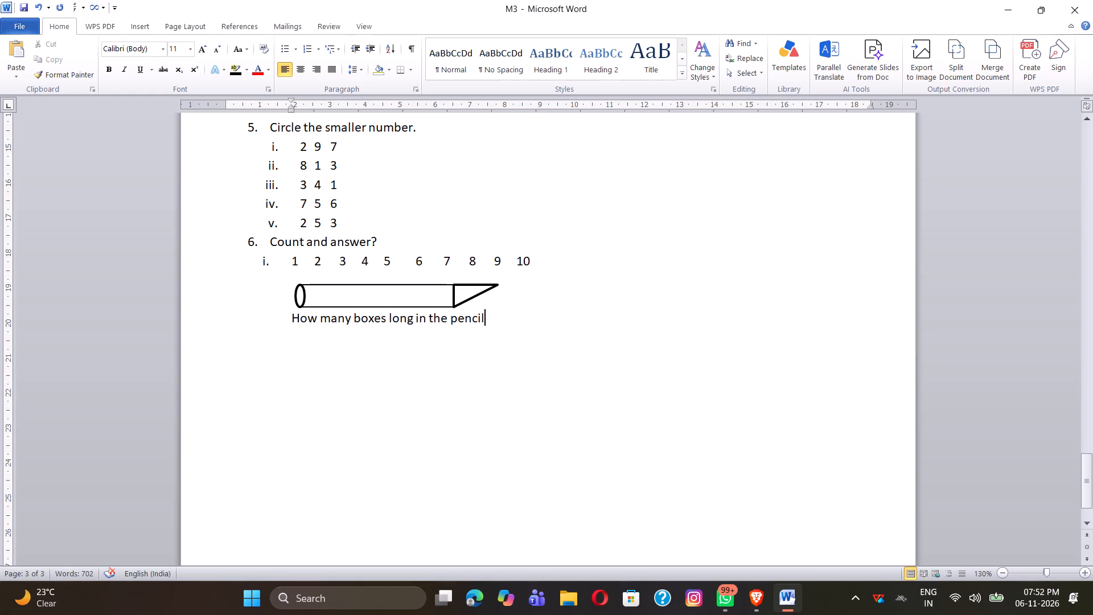
key("space")
type("?")
key("Return")
key("BackSpace")
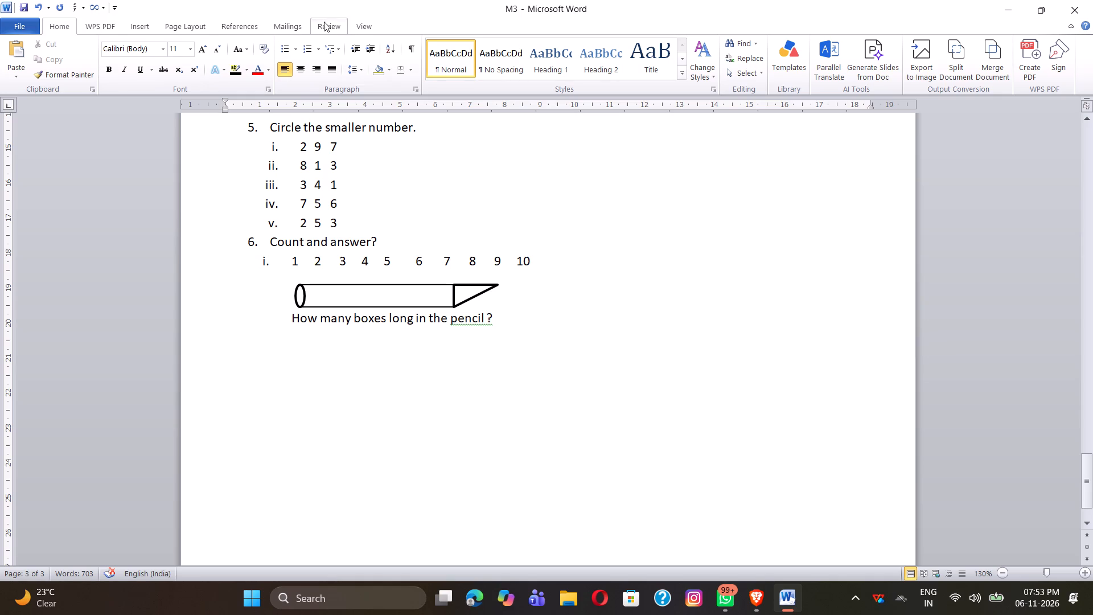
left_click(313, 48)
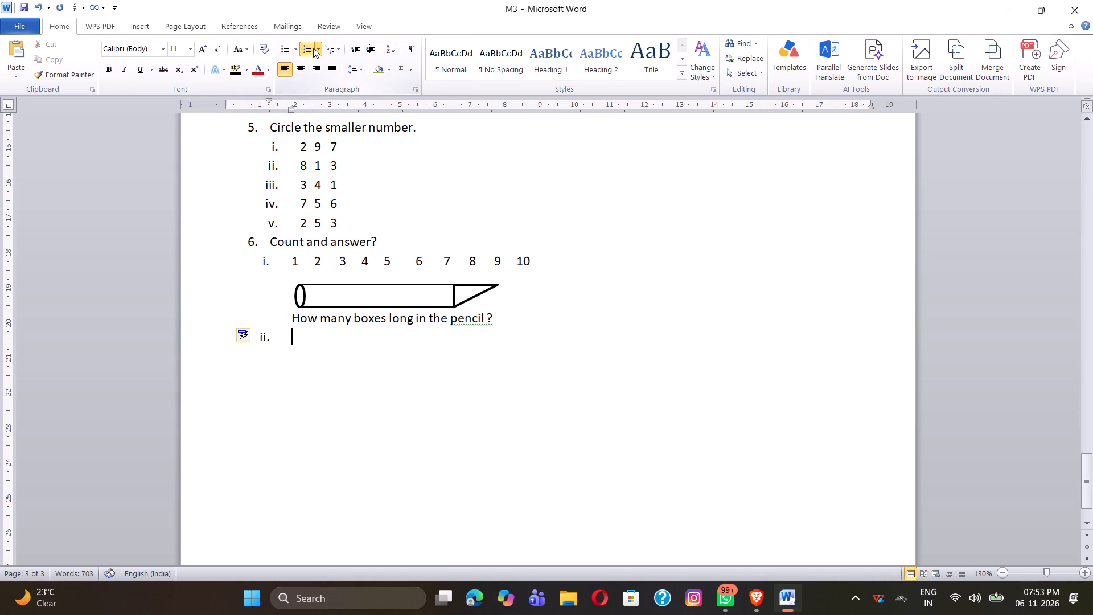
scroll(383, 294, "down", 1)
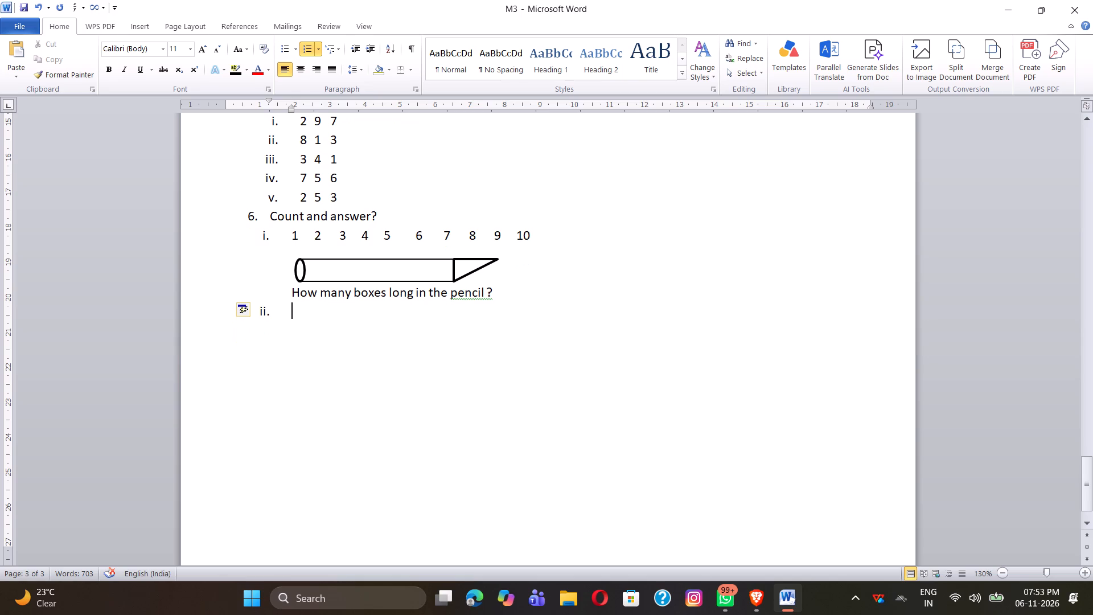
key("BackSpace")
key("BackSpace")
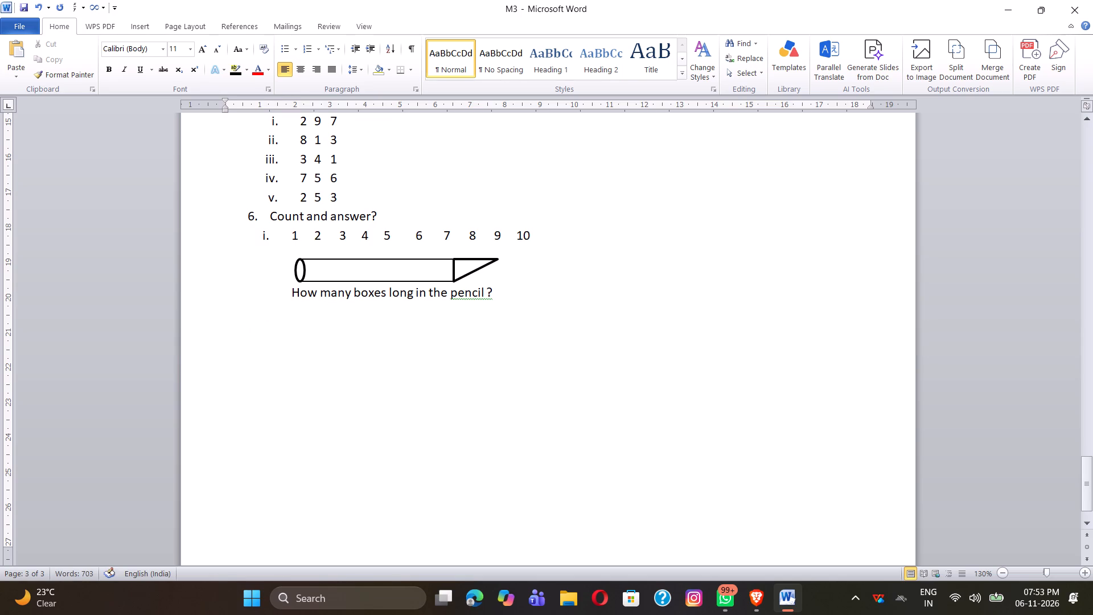
Add the indented answer line "Soln:-" followed by a tab and 5 beneath the pencil question.
key("Tab")
type("Soln")
key("minus")
key("BackSpace")
type(":-")
key("Tab")
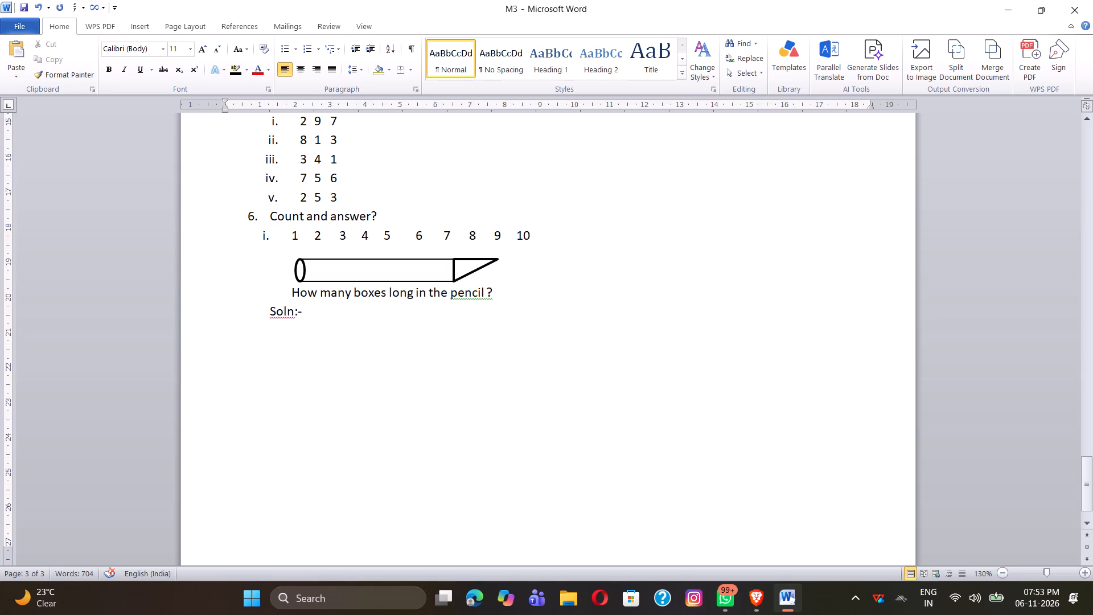
key("5")
key("Return")
Add numbered item ii to question 6 with the evenly spaced number row 1 2 3 4 5.
left_click(309, 47)
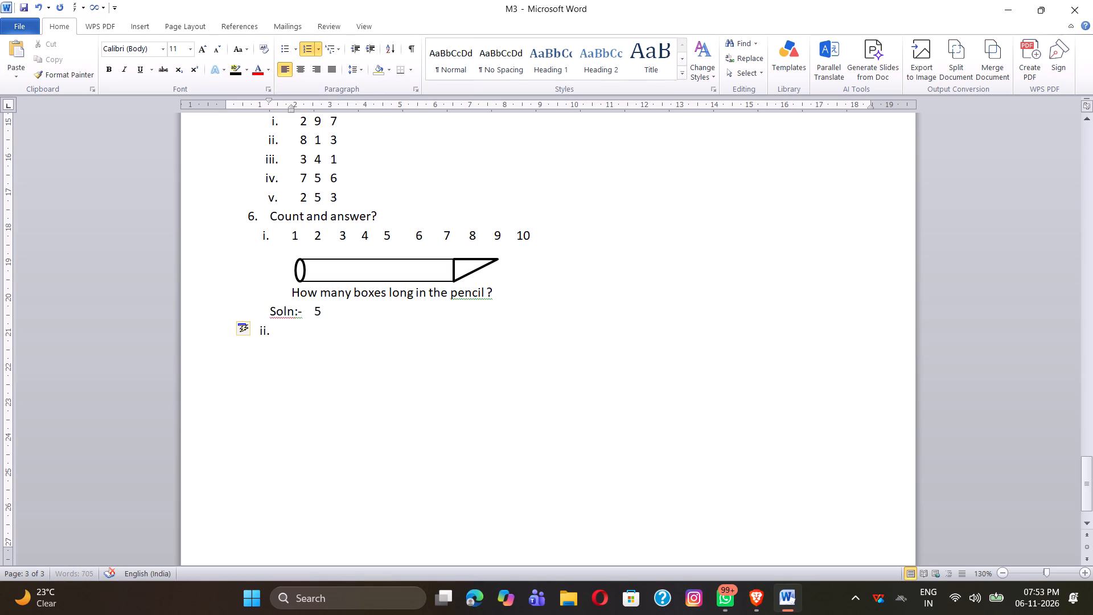
key("1")
key("Tab")
key("2")
key("space")
key("space")
key("space")
key("space")
key("space")
key("space")
key("3")
key("BackSpace")
key("BackSpace")
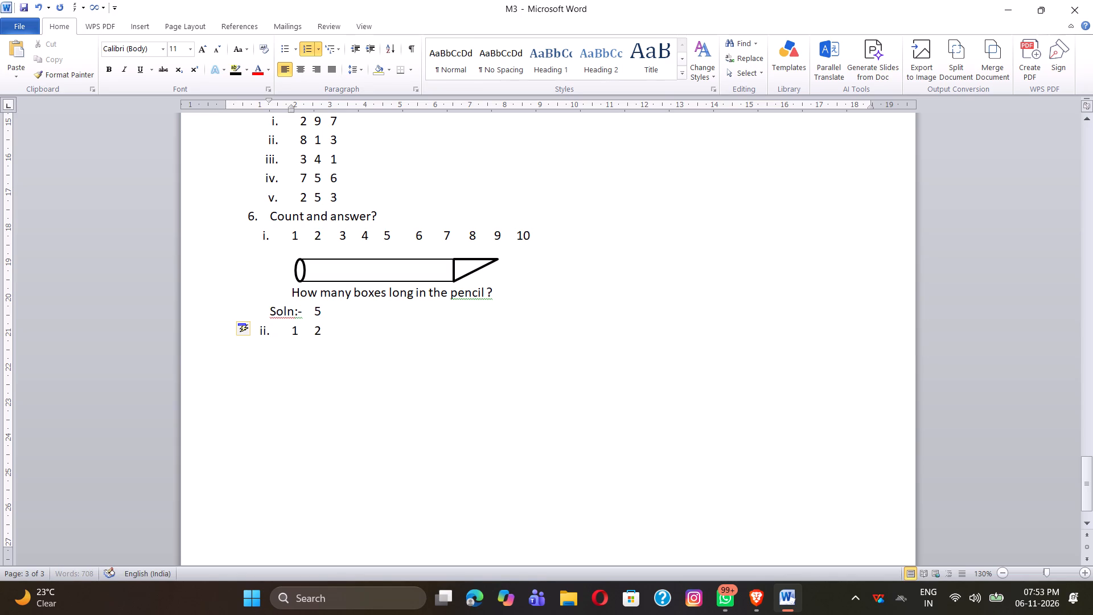
key("3")
key("space")
key("space")
key("space")
key("space")
key("space")
key("space")
key("4")
key("space")
key("space")
key("space")
key("space")
key("space")
key("space")
key("space")
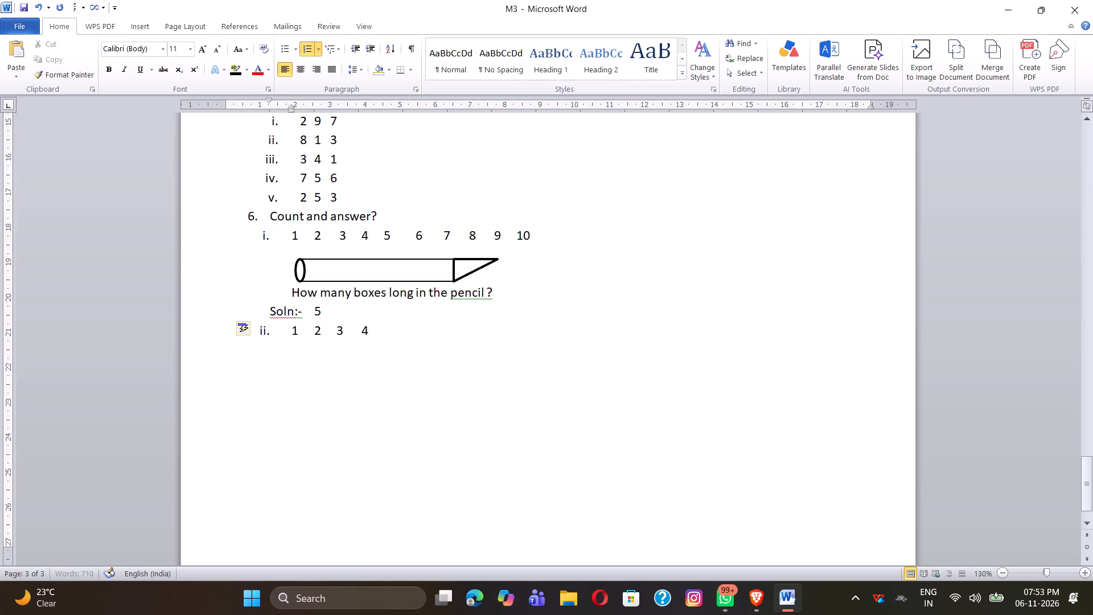
key("5")
key("BackSpace")
key("BackSpace")
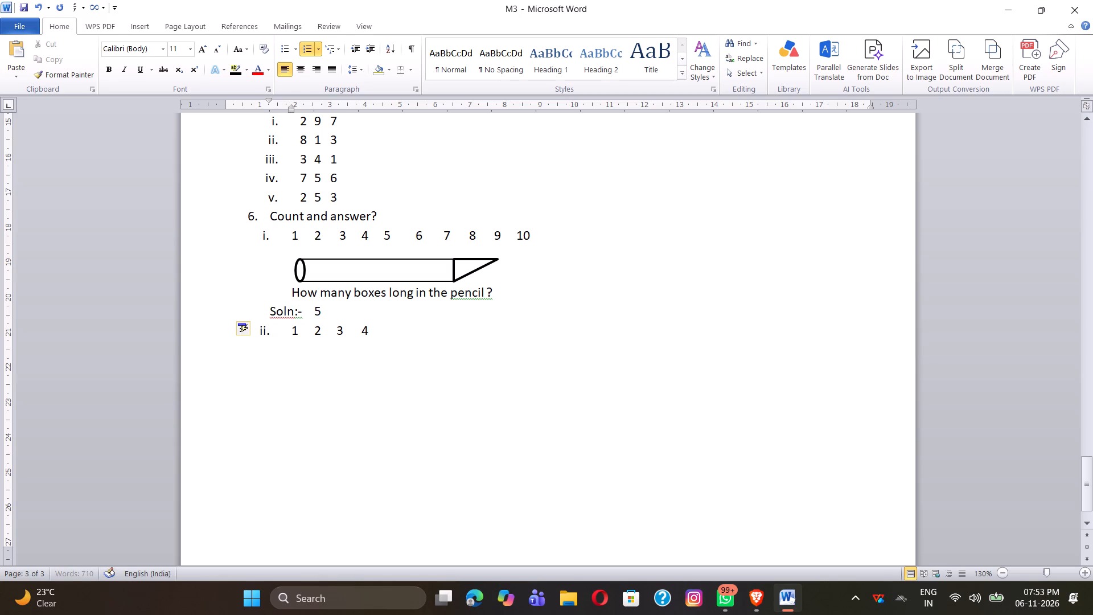
key("5")
Leave two blank lines under item ii's number row and write the indented, unnumbered question "How many boxes long is the spoon?".
key("Return")
key("BackSpace")
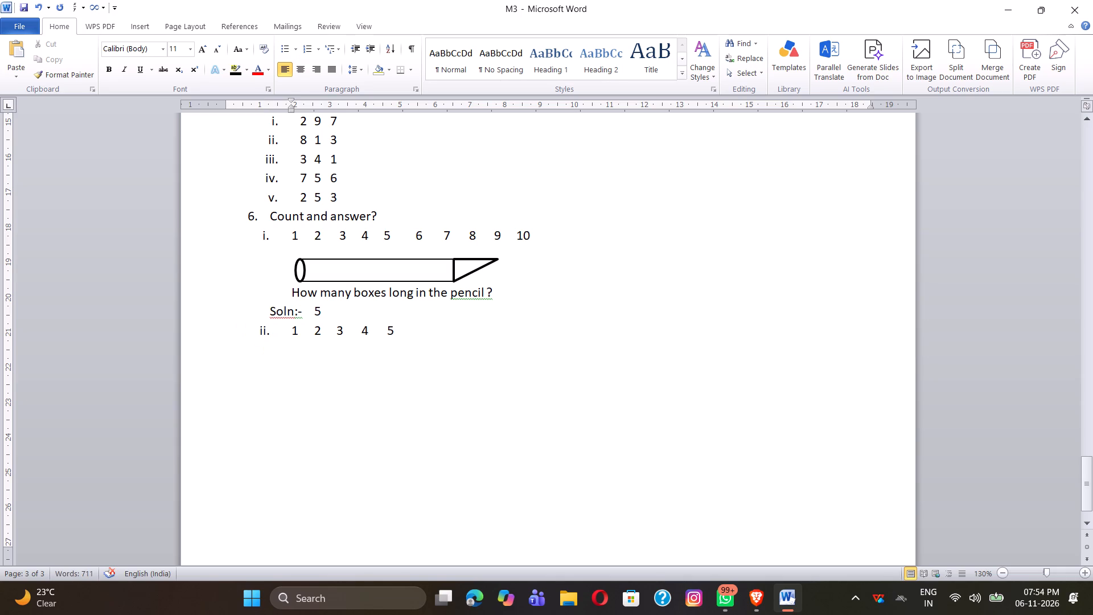
key("Return")
key("Return")
type("How")
key("space")
type("many")
key("space")
type("boxes")
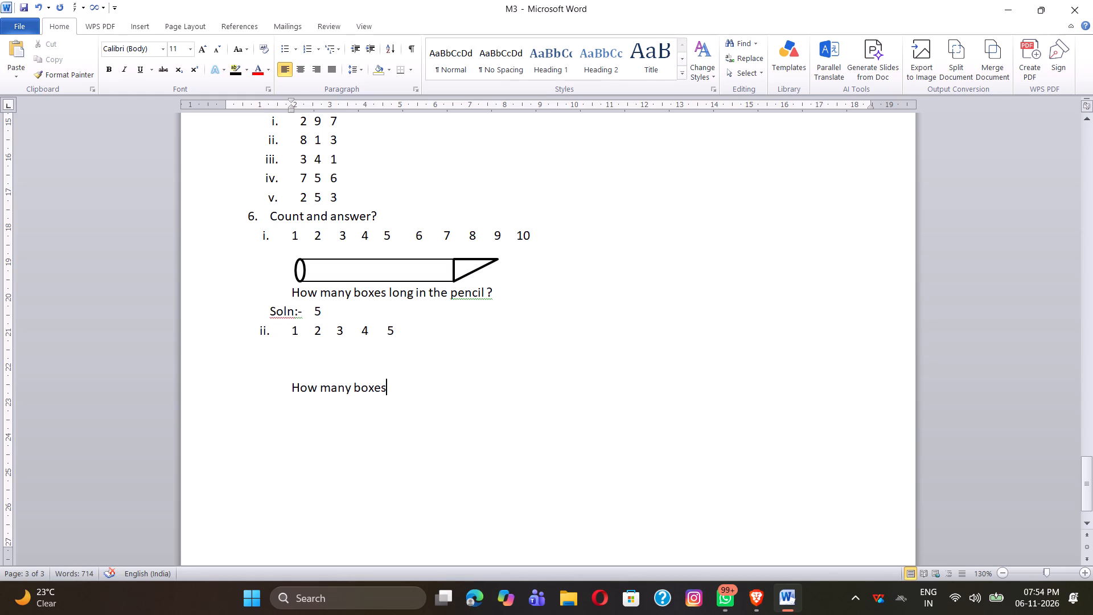
key("space")
type("lon")
key("g")
key("space")
type("is the")
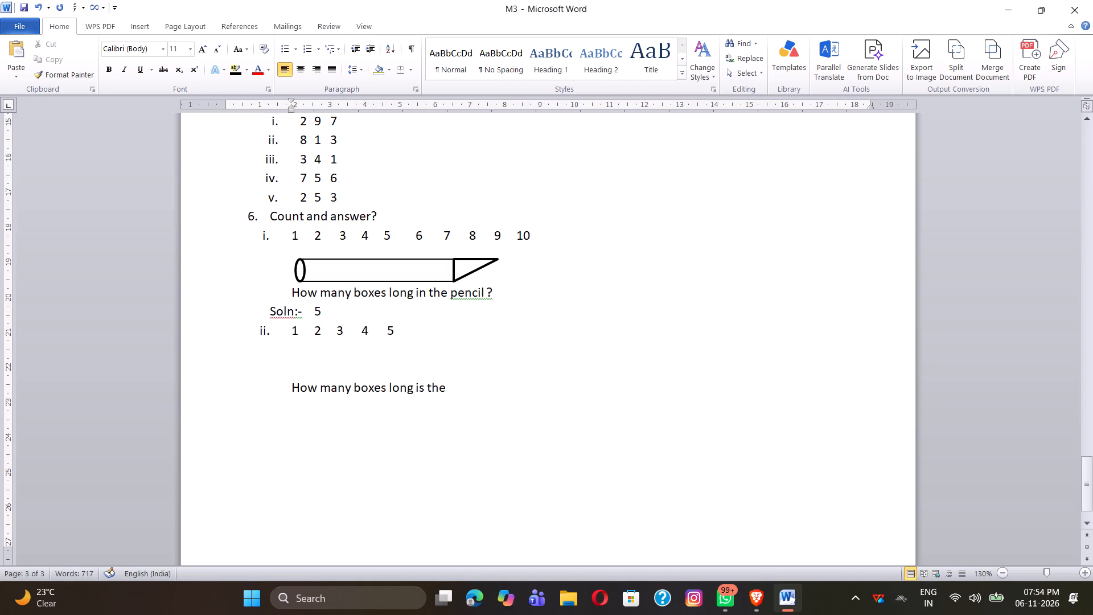
key("space")
type("spo")
type("on")
key("shift+question")
Add the answer line "Soln:- 3" beneath the spoon question, indented with spaces from the margin, and start a new line under it.
key("Return")
key("BackSpace")
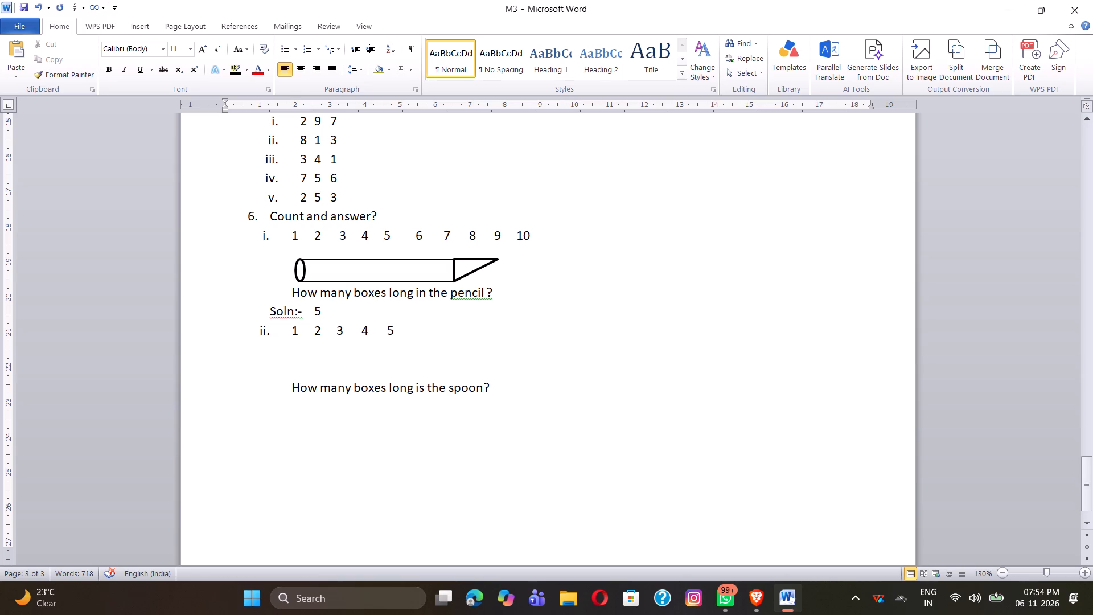
key("BackSpace")
key("Return")
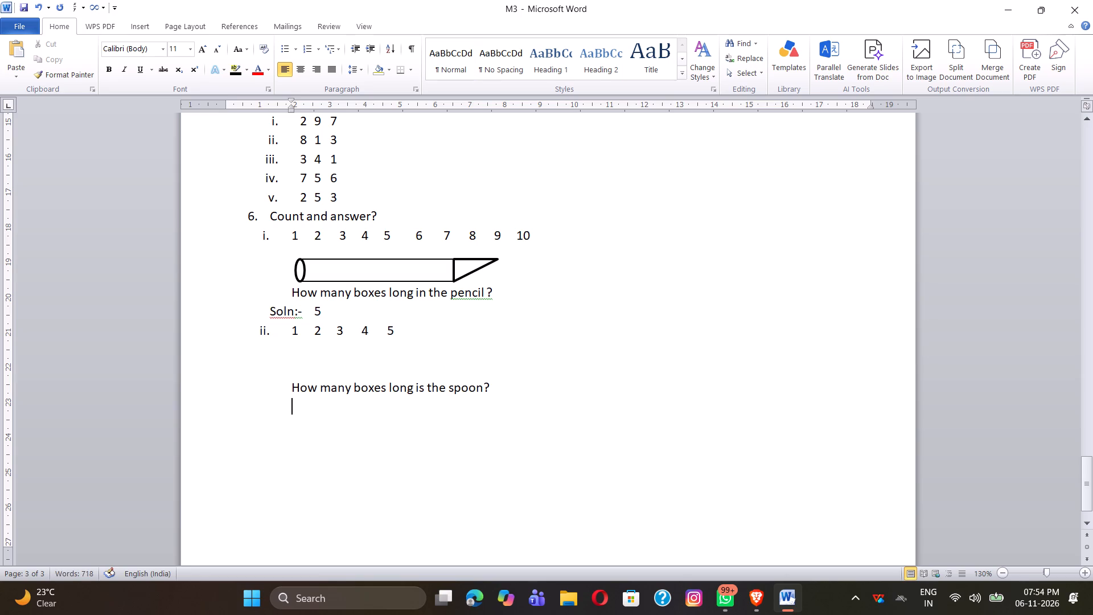
key("BackSpace")
key("space")
key("space")
key("space")
key("space")
key("space")
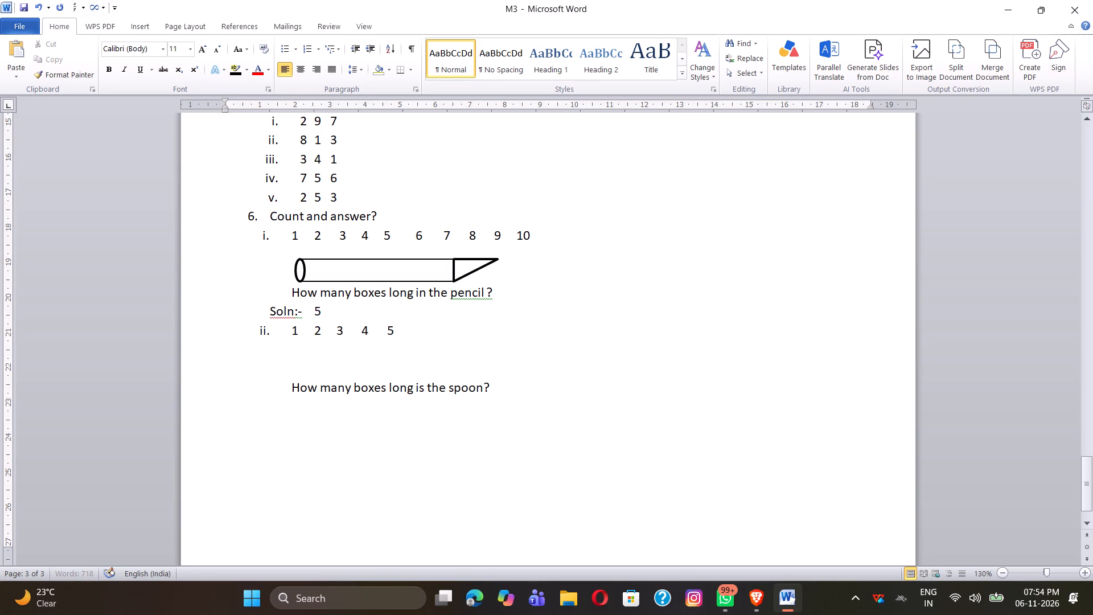
key("space")
key("space")
key("space")
key("space")
key("space")
key("space")
key("space")
key("shift+s")
type("oln")
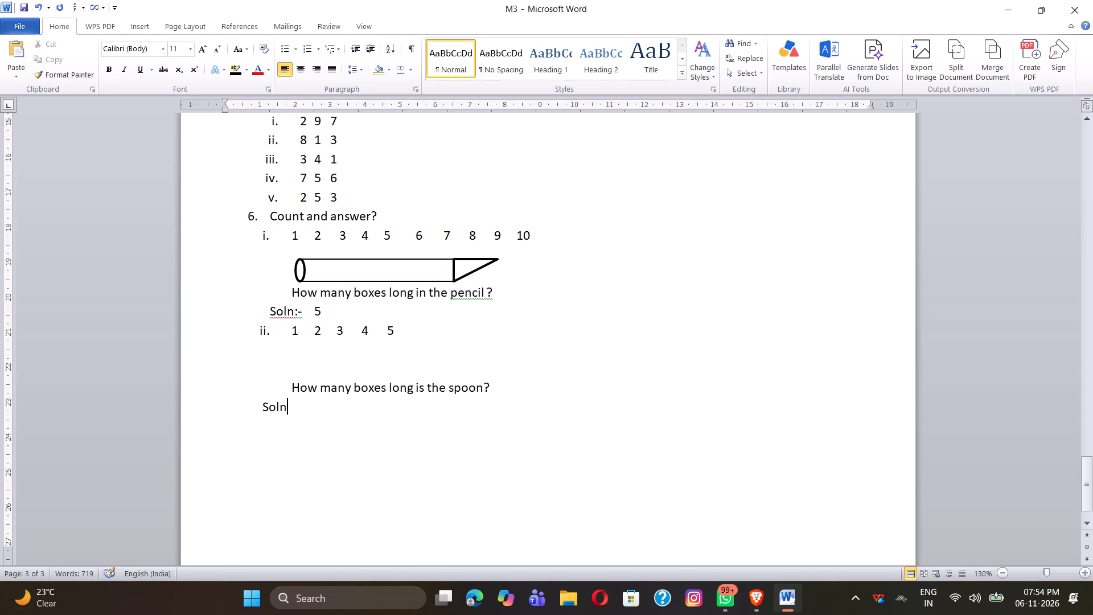
type(":-")
key("space")
key("space")
key("space")
type("3")
key("Return")
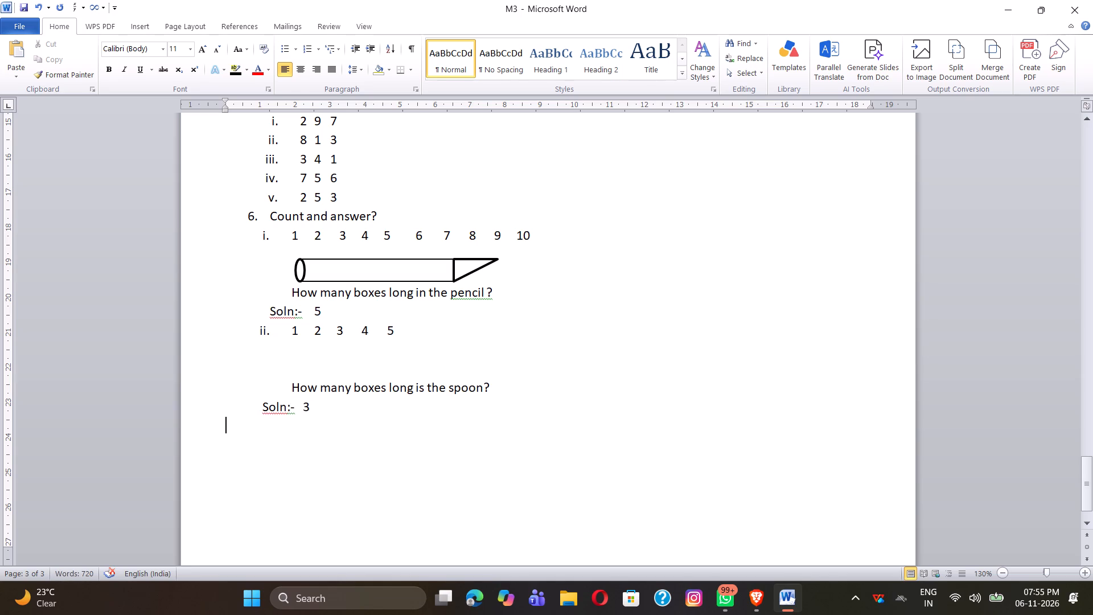
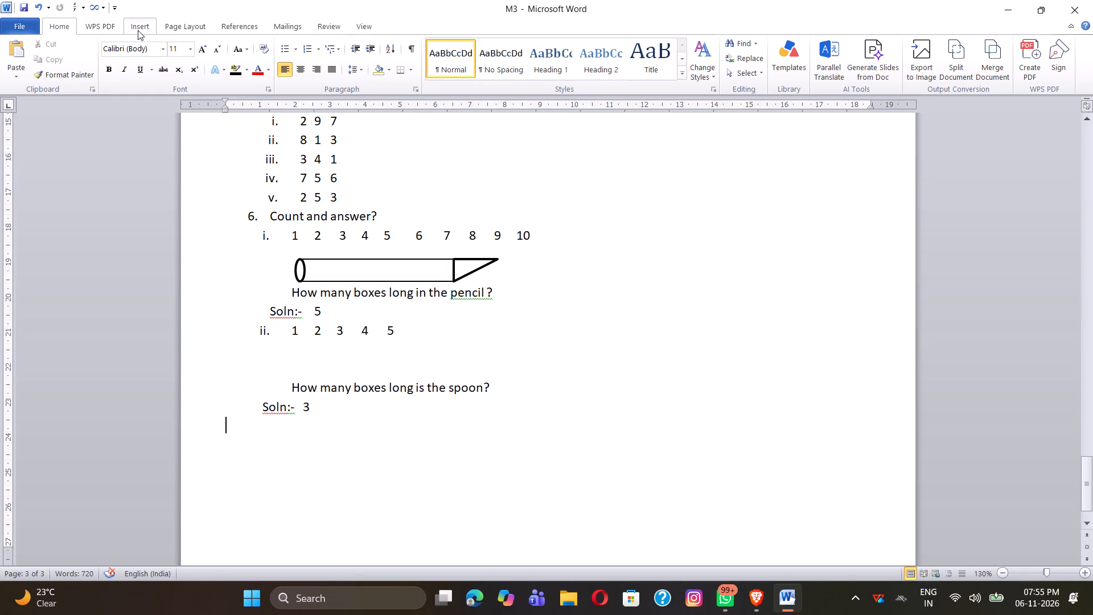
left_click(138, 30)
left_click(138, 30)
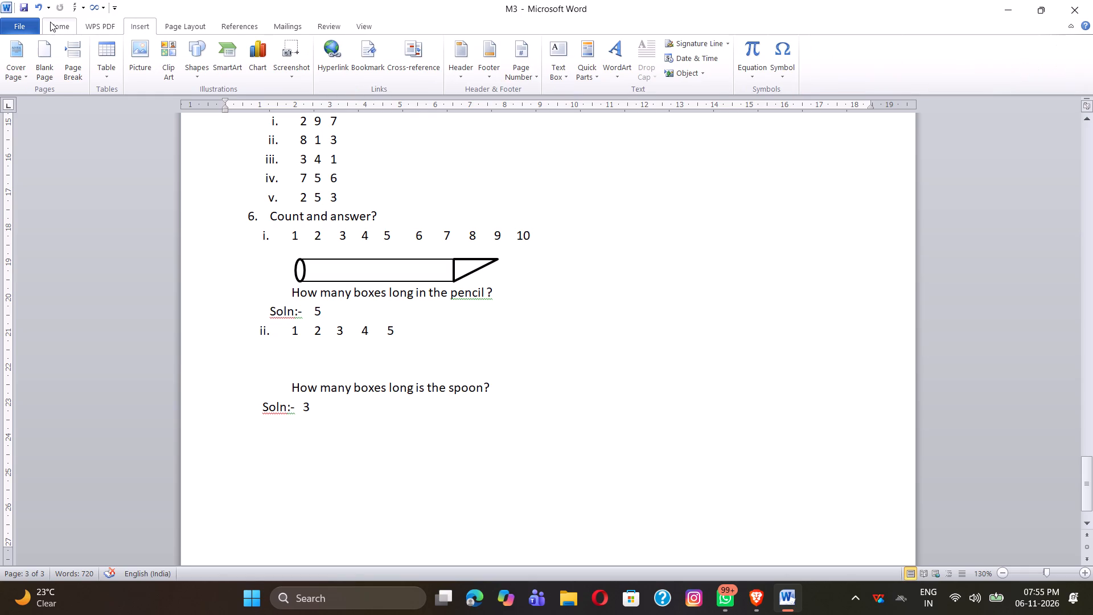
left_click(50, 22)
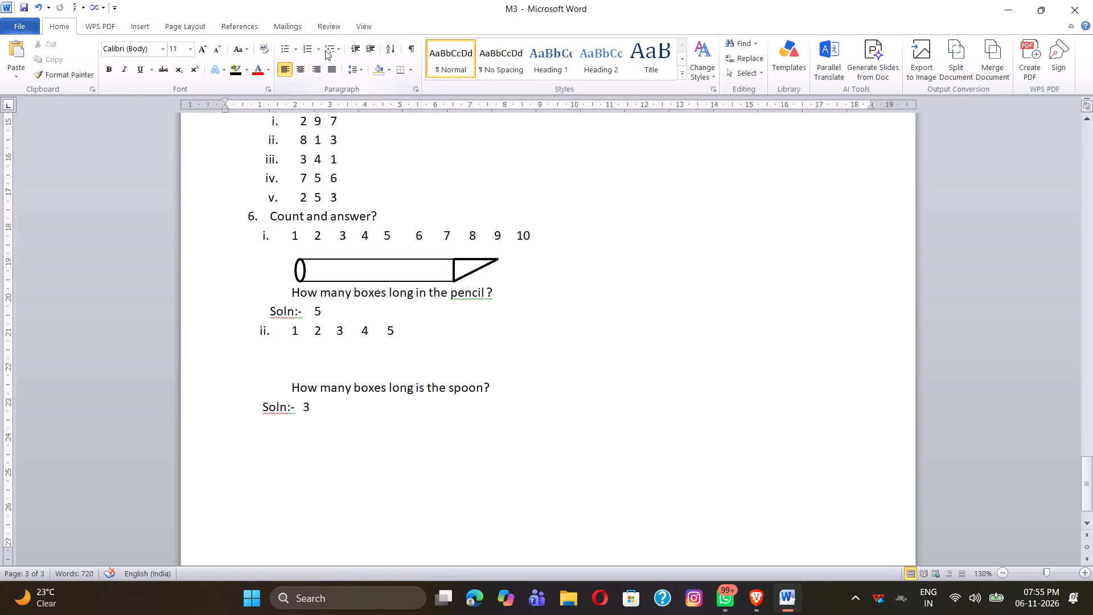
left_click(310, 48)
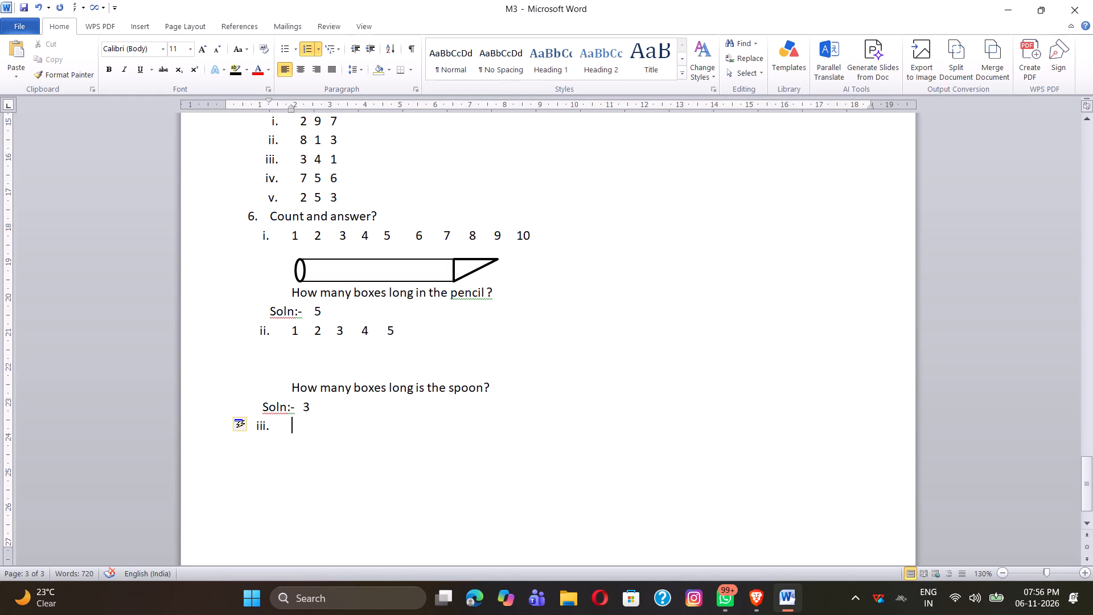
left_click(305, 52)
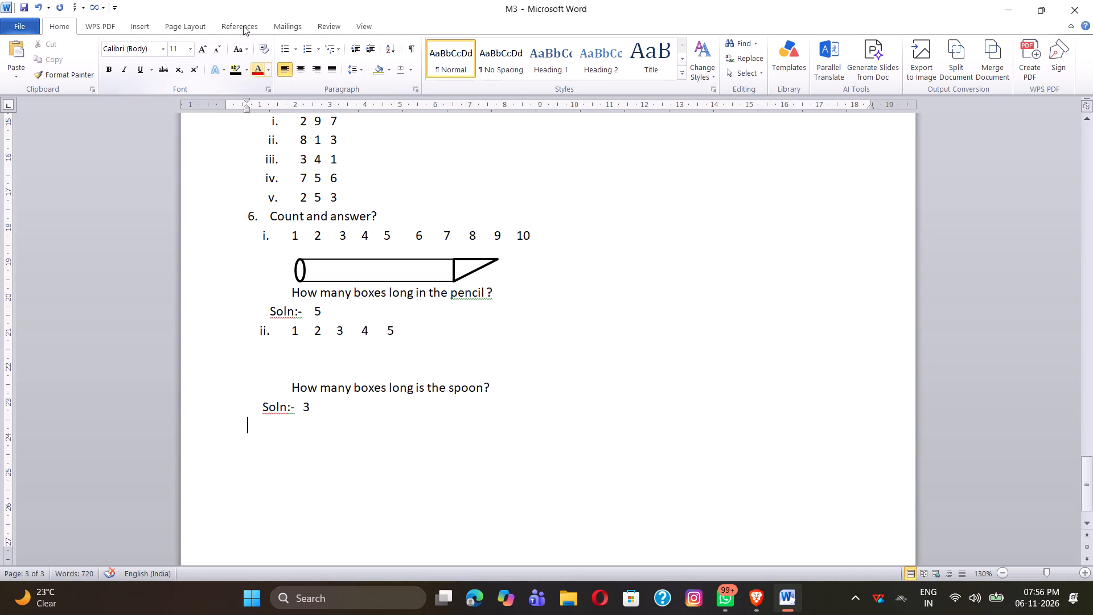
Add question 7, "Maths the group with correct number.", as a numbered item beneath the spoon answer, using the 1. 2. 3. number format.
left_click(315, 48)
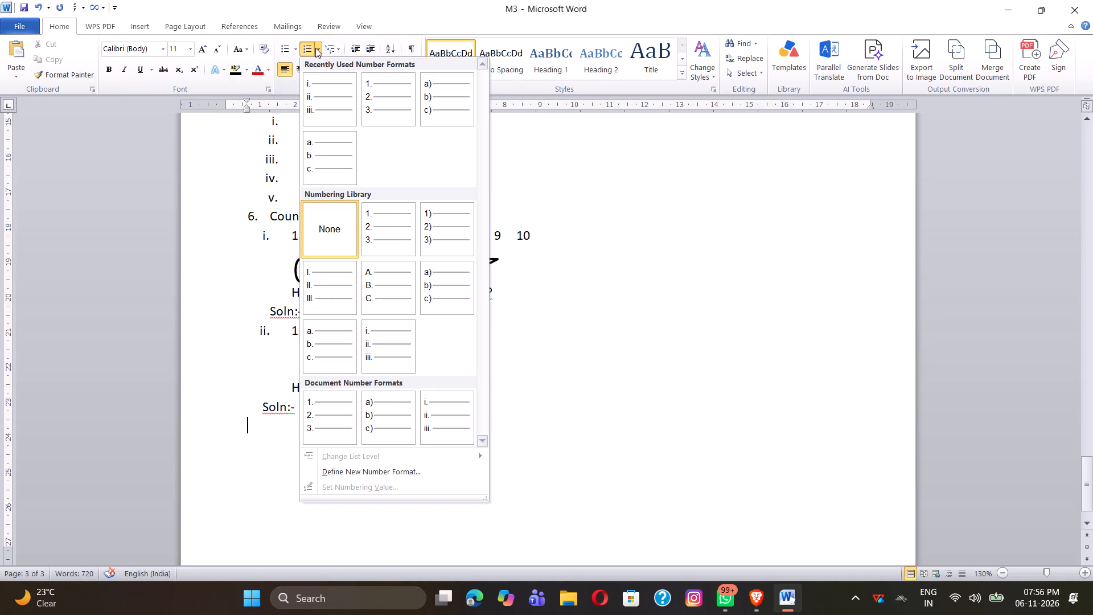
left_click(385, 89)
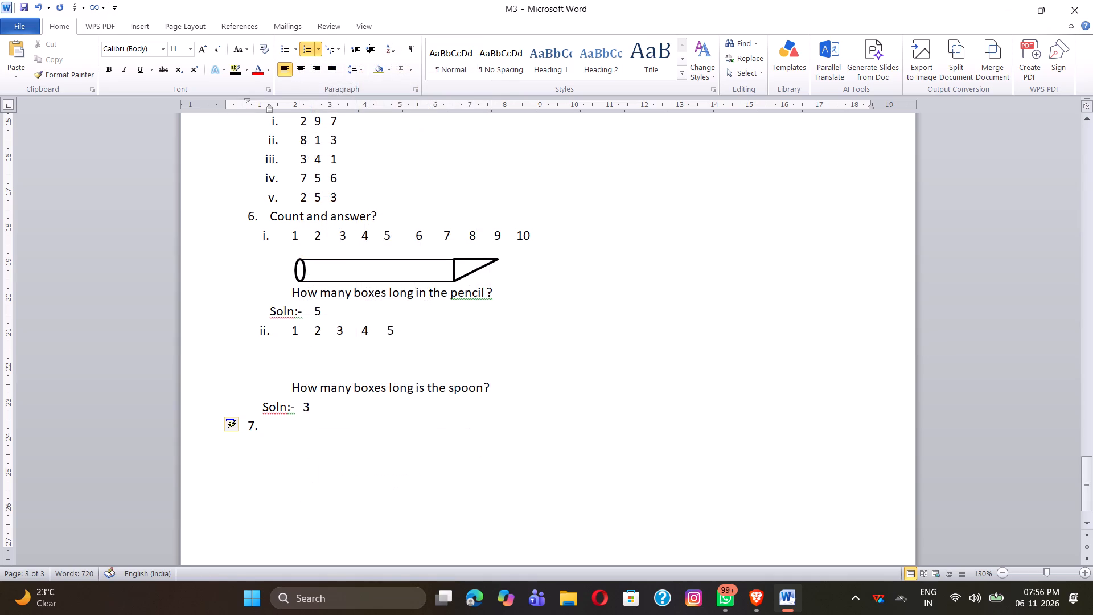
type("Maths")
key("space")
type("the")
key("space")
type("gr")
type("oup")
key("space")
type("with")
key("space")
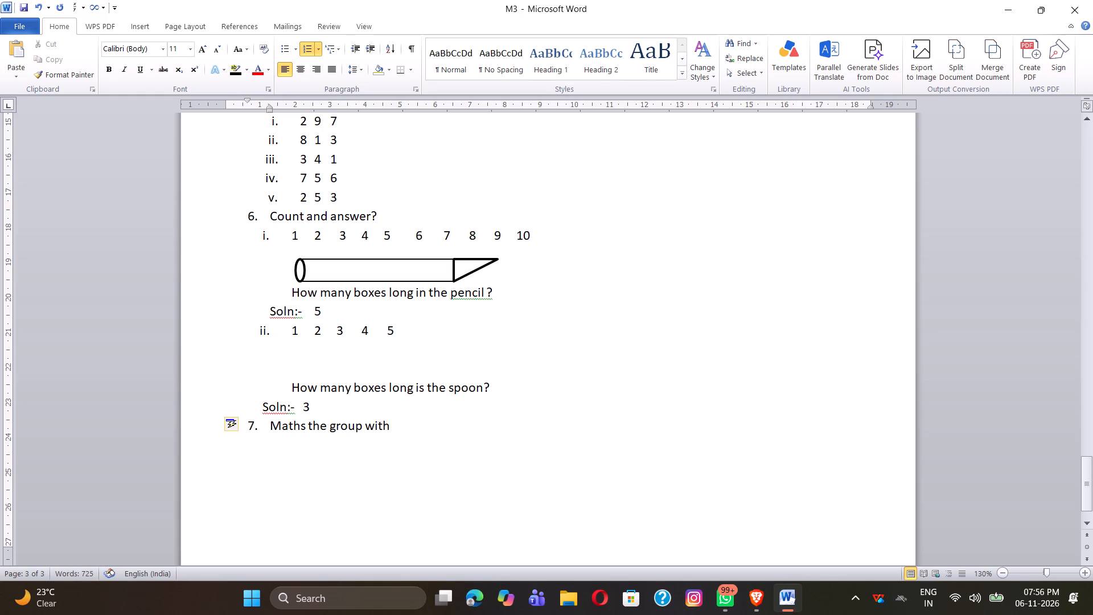
type("correct number")
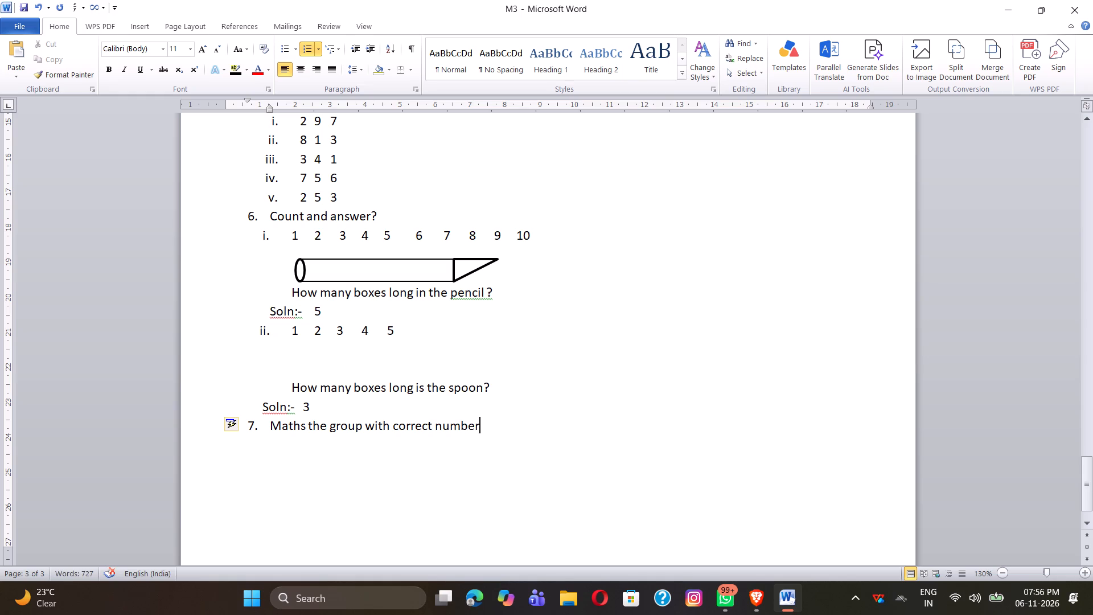
key("period")
key("Return")
Add an unnumbered line "Soln:-" beneath question 7 and leave blank lines under it down to the start of page 4.
key("BackSpace")
key("BackSpace")
key("shift+a")
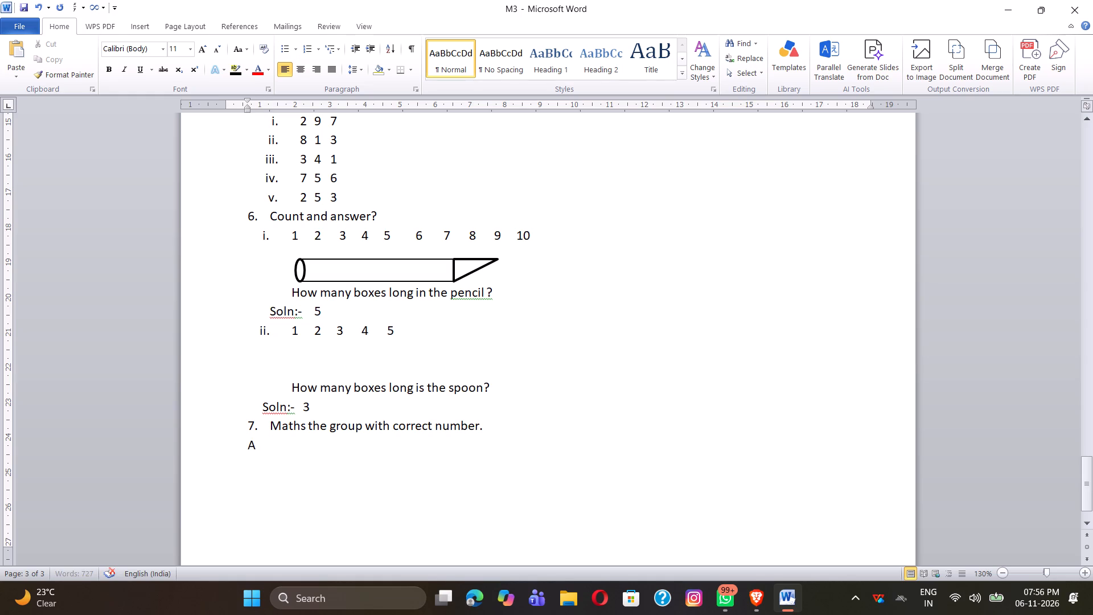
key("BackSpace")
type("Soln")
type(":-")
key("Return")
key("Return")
key("Return")
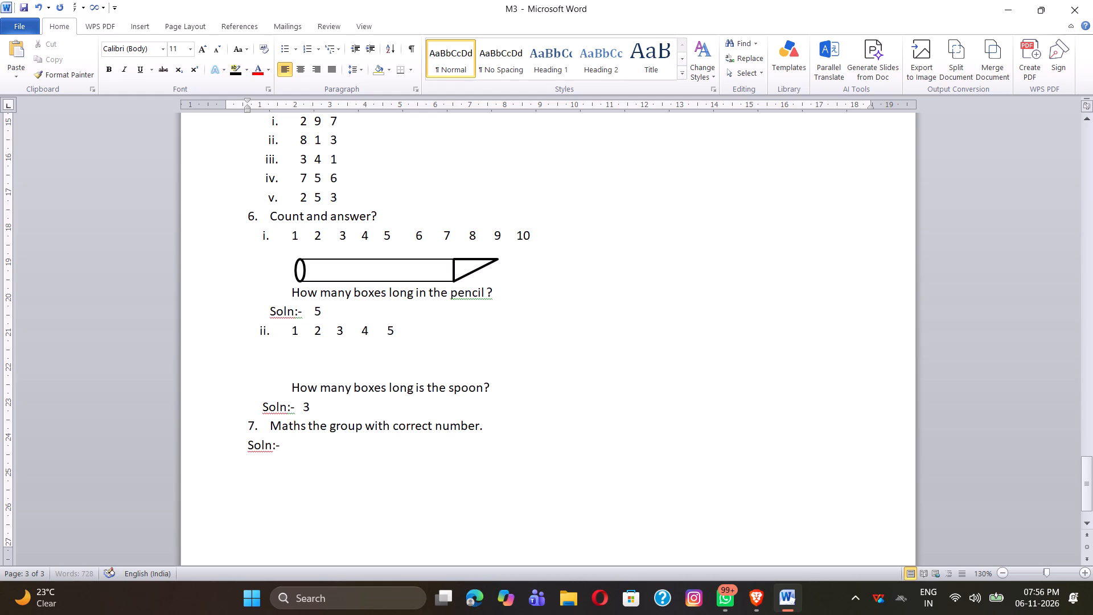
key("Return")
key("Return")
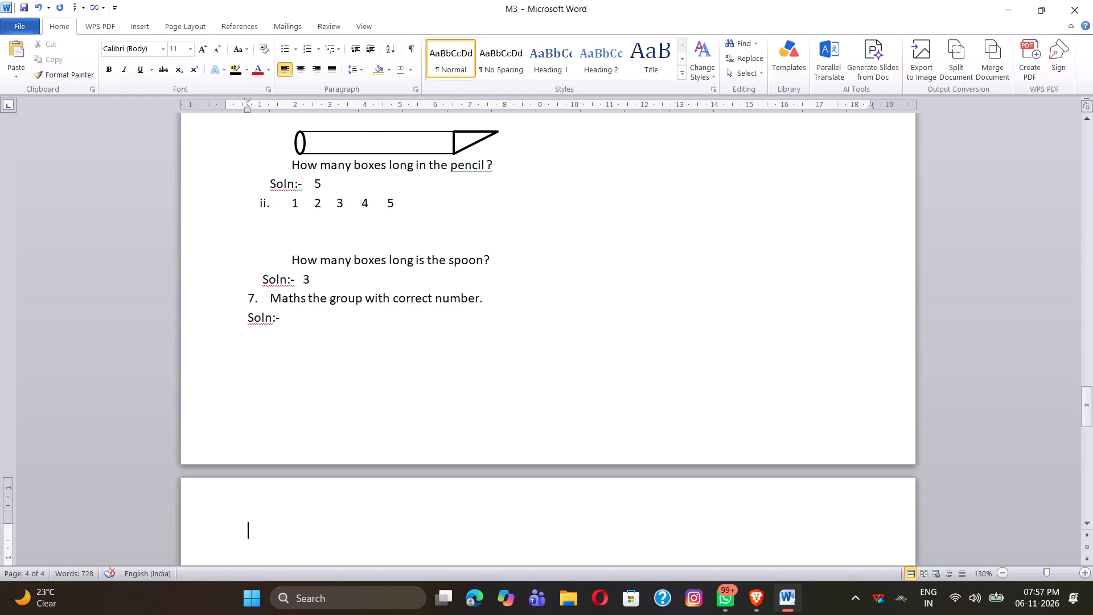
Add numbered question 8, "Count and write", at the top of page 4 and start a new line under it.
left_click(300, 48)
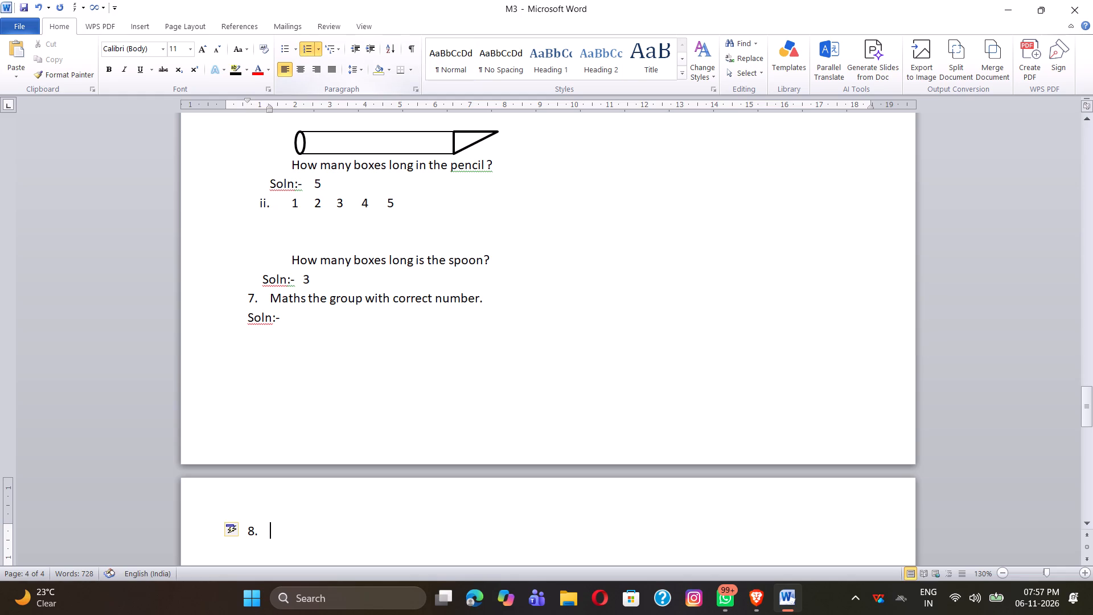
scroll(406, 304, "down", 1)
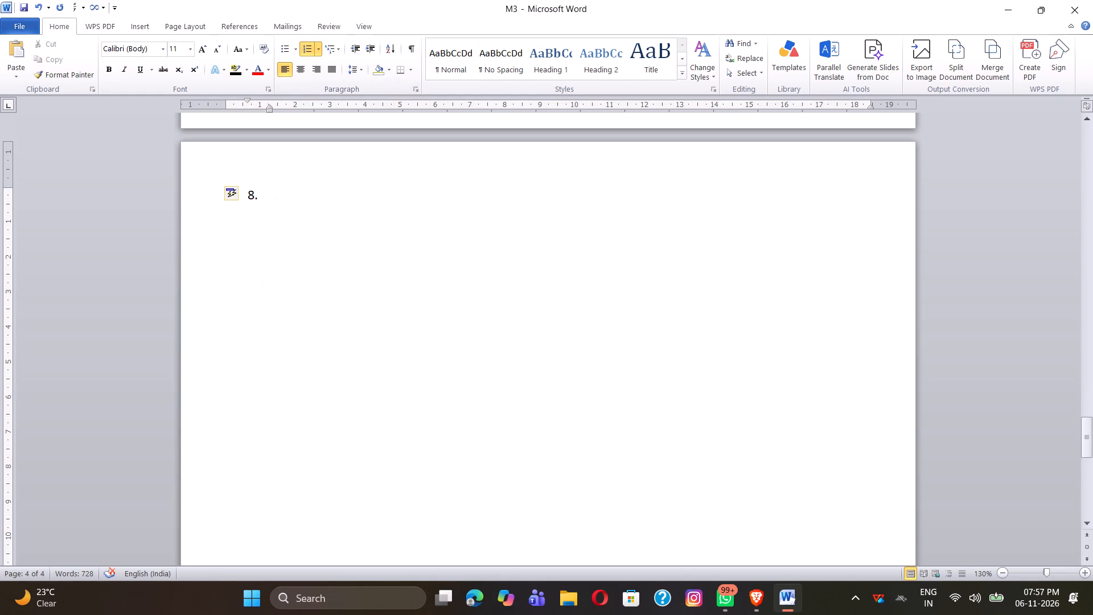
type("Count")
key("space")
type("and")
key("space")
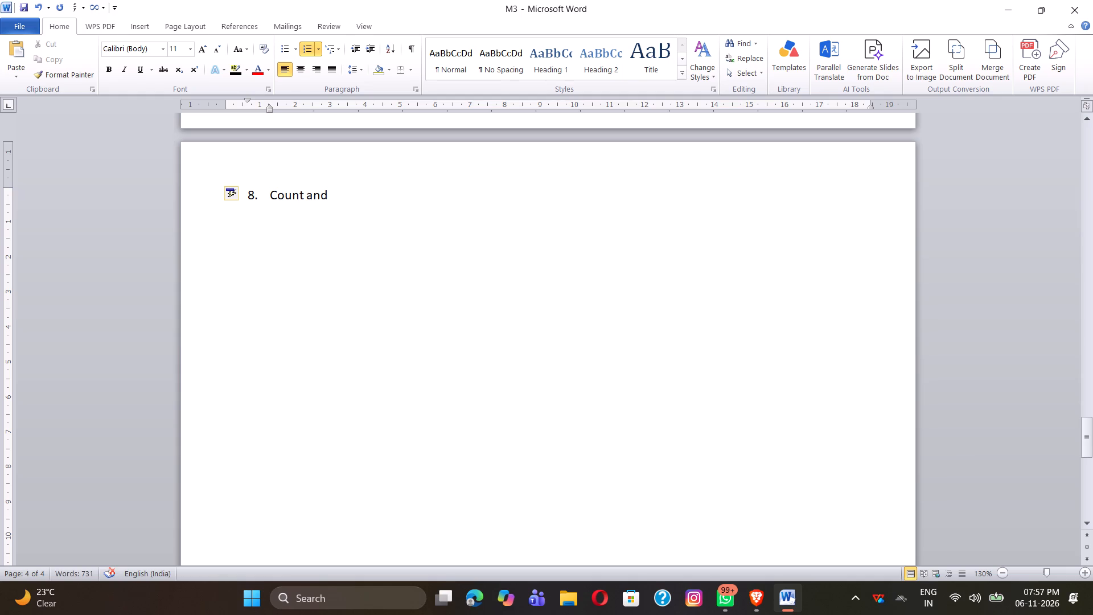
type("write")
key("Return")
Add the unnumbered answer line "Soln:-" beneath question 8, followed by a space.
key("BackSpace")
key("BackSpace")
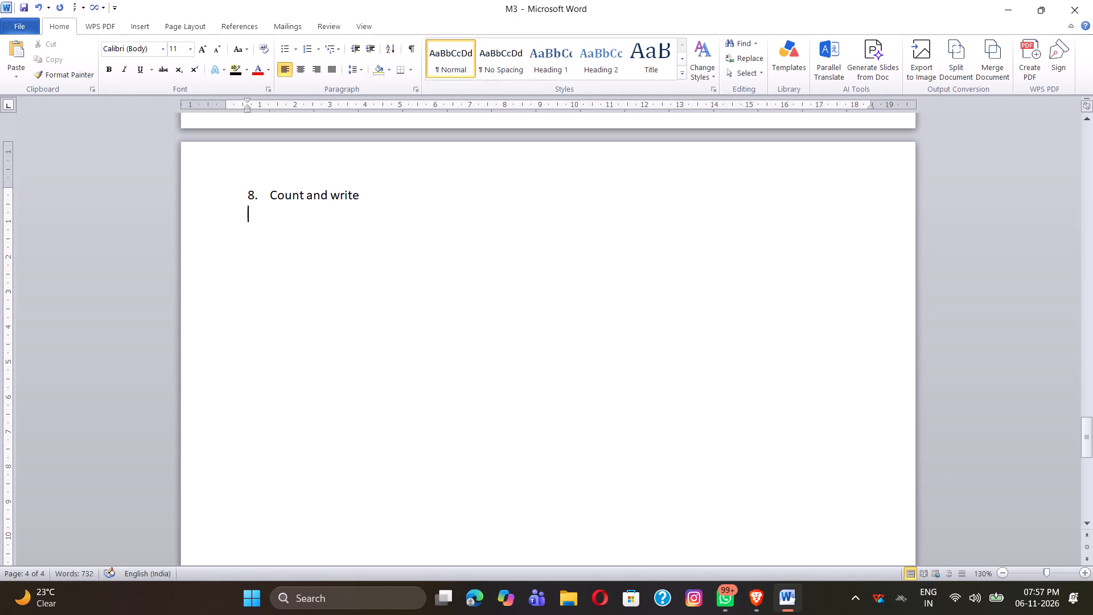
type("Soln")
key("shift+quotedbl")
key("BackSpace")
type(":-")
key("space")
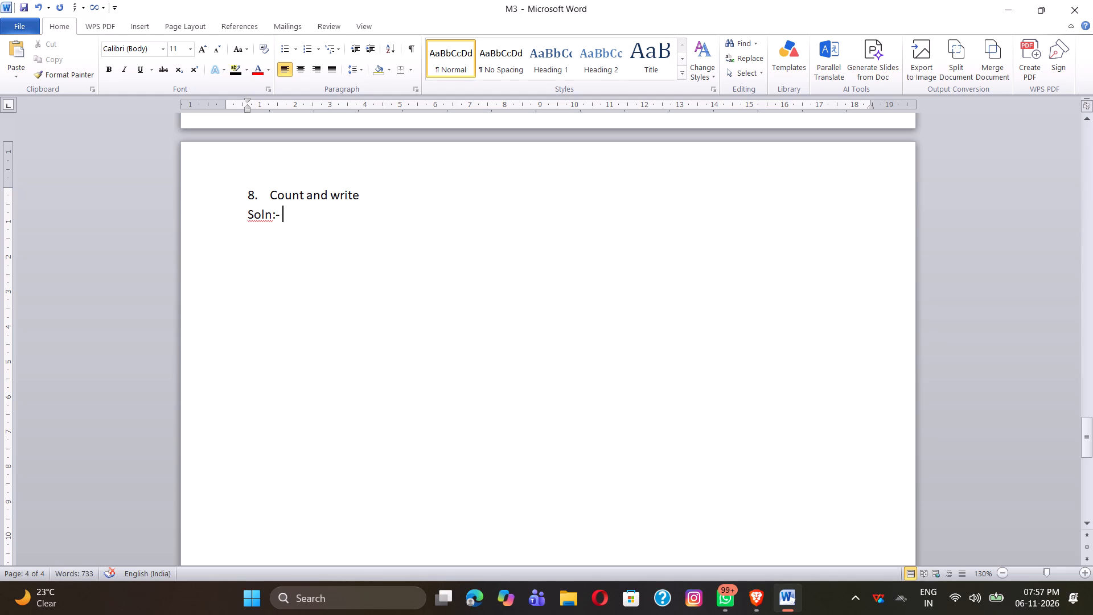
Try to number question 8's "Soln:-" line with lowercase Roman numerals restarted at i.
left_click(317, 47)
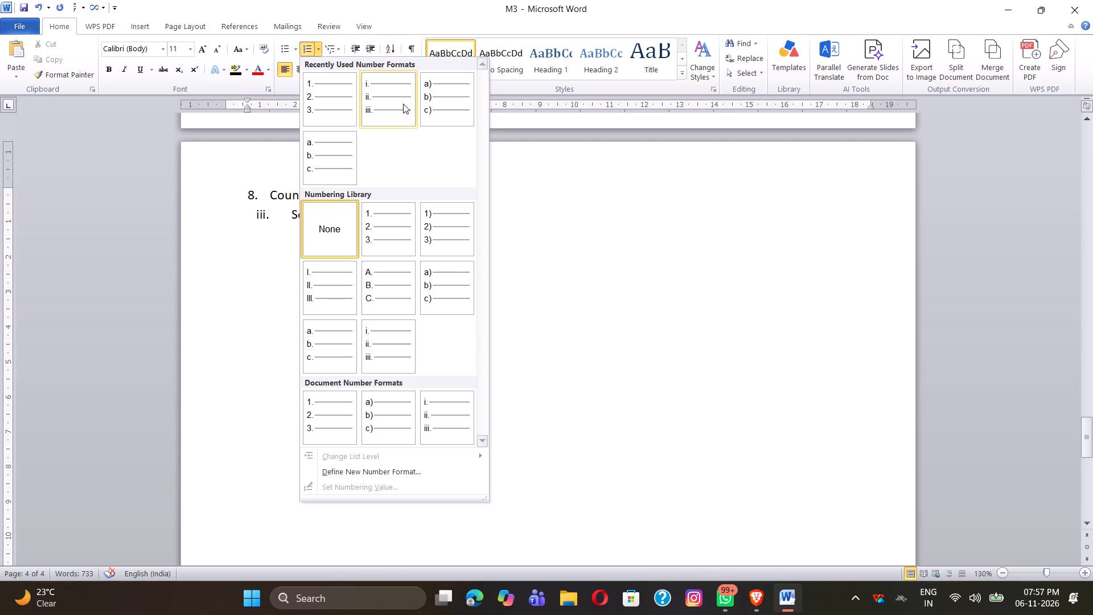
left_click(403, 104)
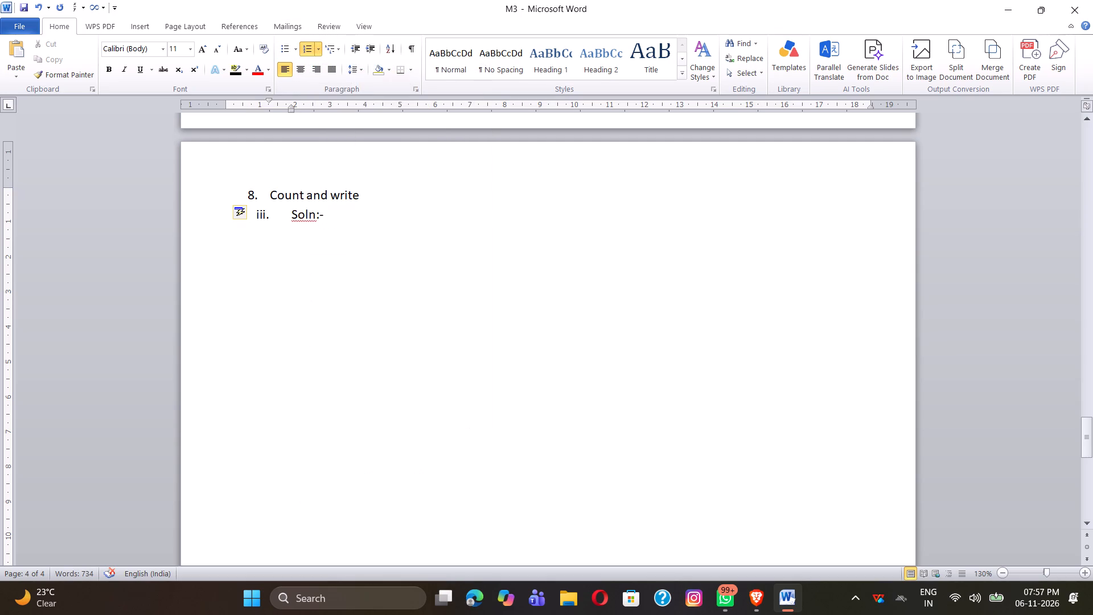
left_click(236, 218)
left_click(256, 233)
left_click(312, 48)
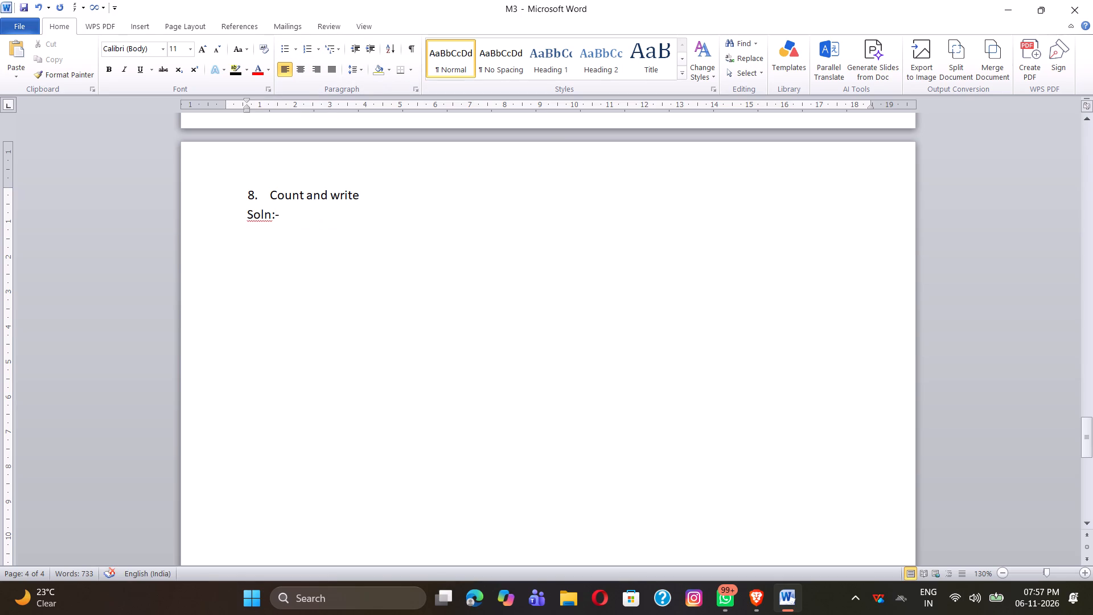
Continue question 8's "Soln:-" line with the manually numbered answer "i) I have 2 eyes" and start a new line.
key("space")
type("i")
key("shift+parenright")
key("space")
type("I have")
key("space")
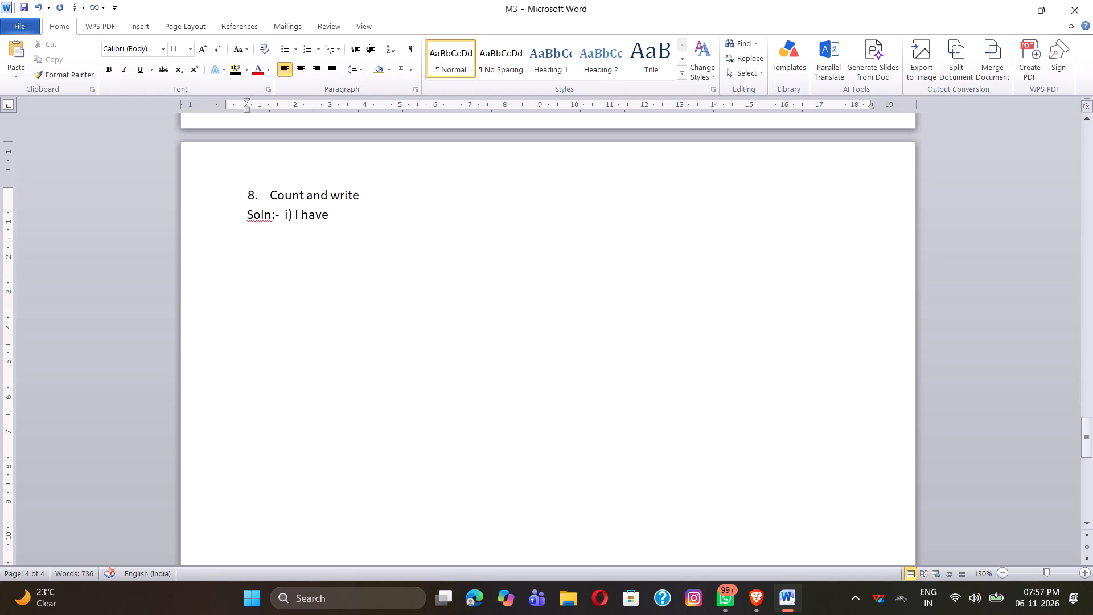
key("space")
key("space")
key("BackSpace")
key("2")
key("space")
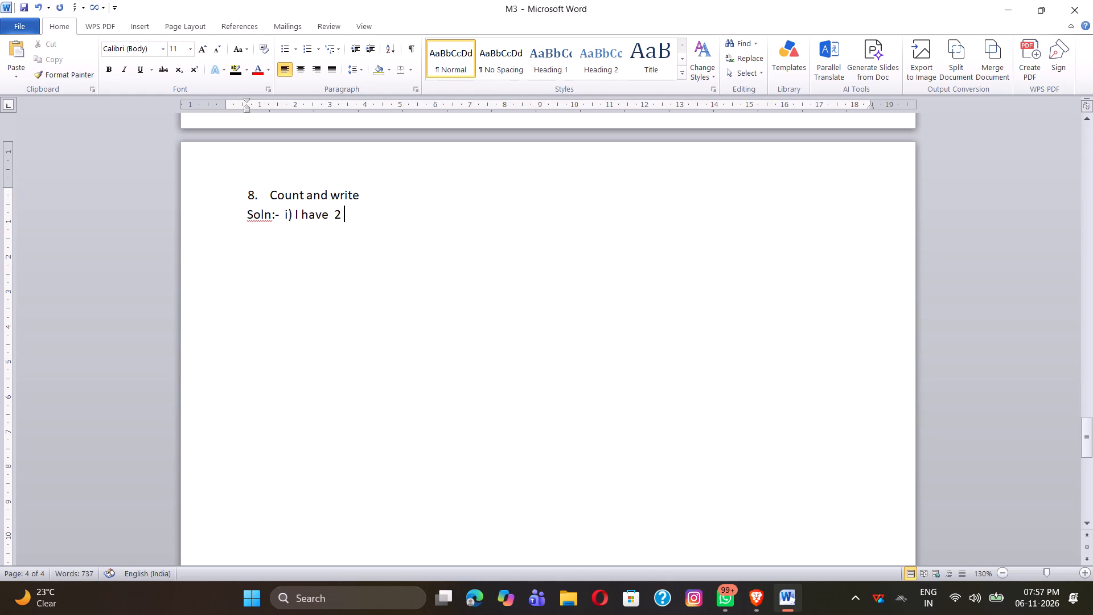
type("eyes")
key("Return")
Add the indented answer "ii) I have 2 ears" beneath question 8's first answer, aligned with it, and start a new line.
key("Tab")
key("Tab")
key("BackSpace")
key("space")
key("space")
key("space")
key("space")
key("space")
type("ii)")
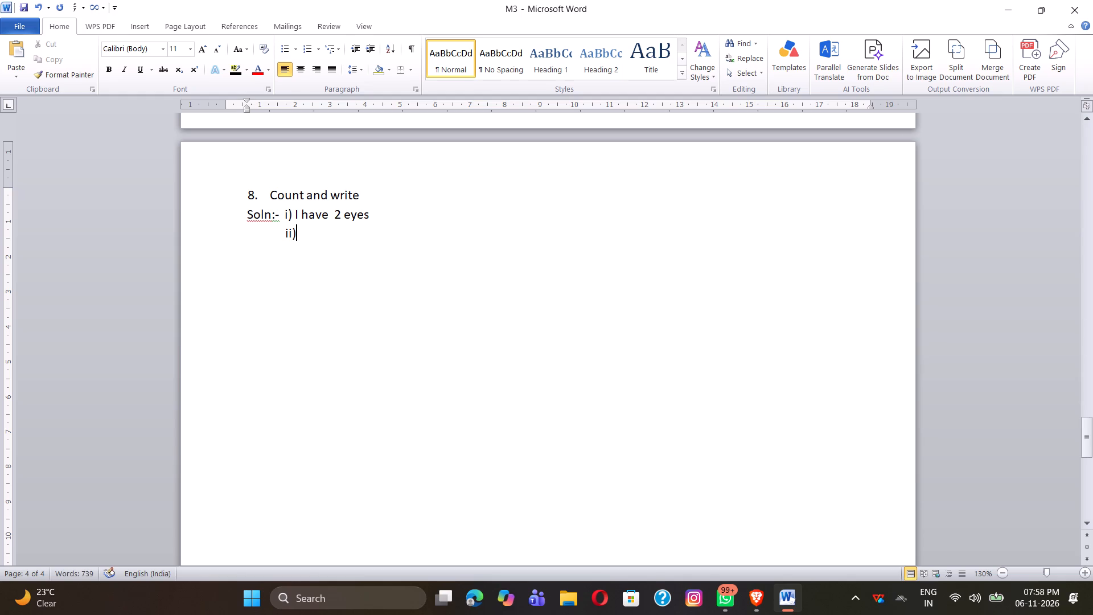
key("space")
type("I have")
key("space")
key("space")
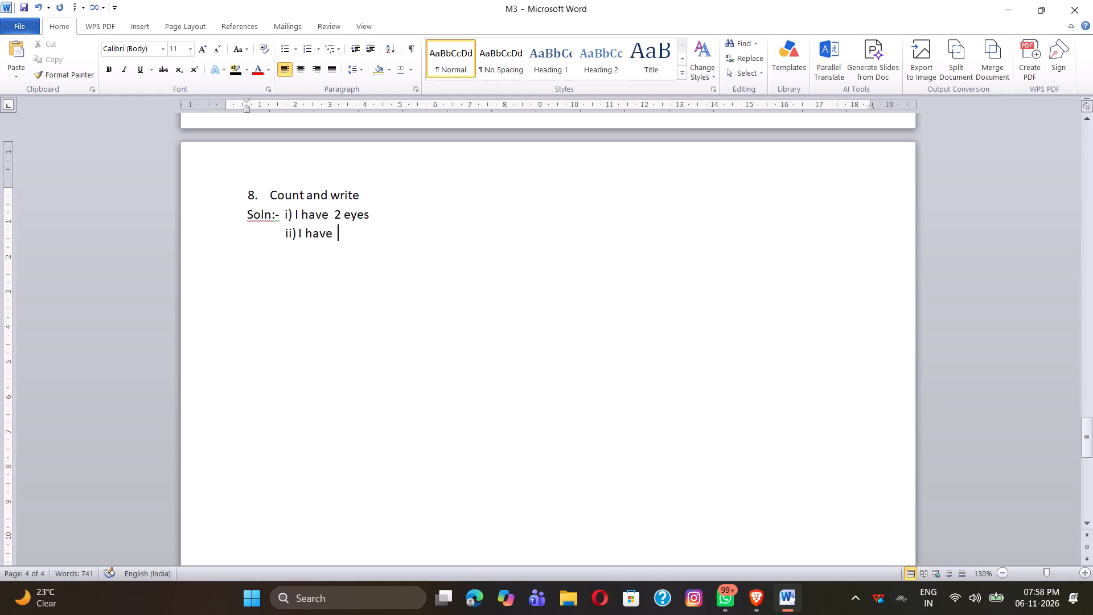
type("2")
key("space")
key("space")
type("earsde")
key("BackSpace")
key("BackSpace")
key("BackSpace")
key("BackSpace")
key("BackSpace")
type("ars")
key("Return")
Add the answer "iii) I have 1 nose" to question 8, indented to match the answers above, and start a new line.
key("space")
key("space")
key("space")
key("space")
key("space")
key("space")
key("space")
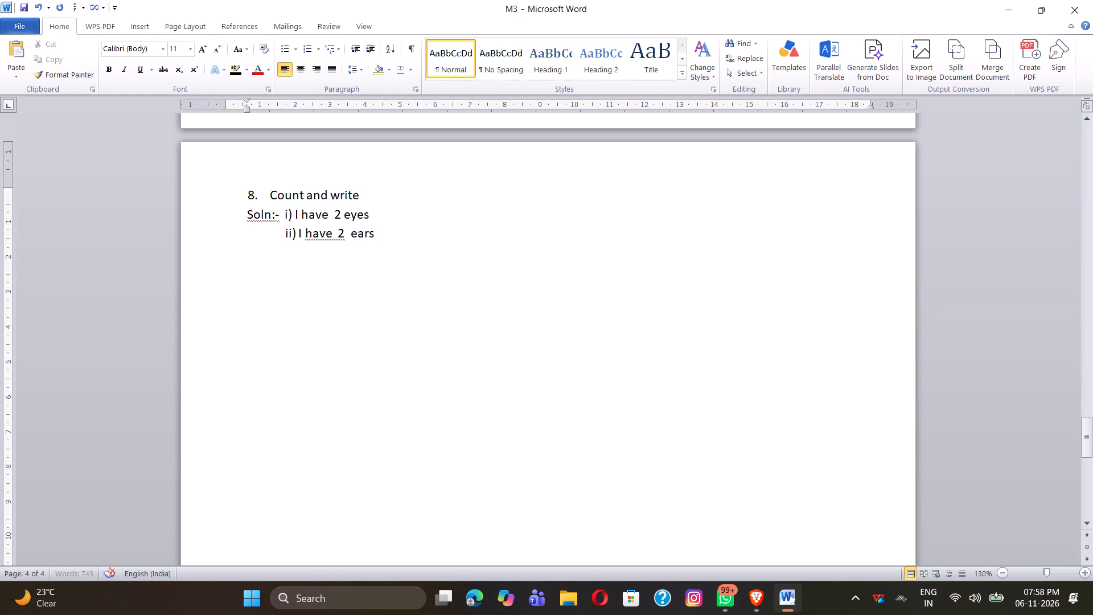
key("space")
key("space")
key("space")
key("space")
key("space")
type("iii)")
key("space")
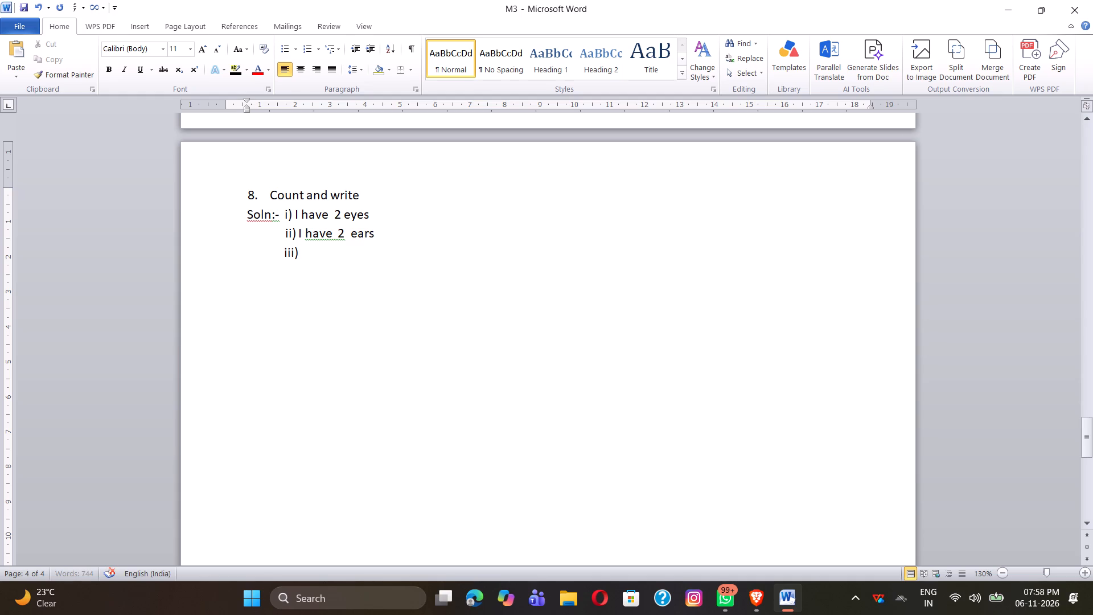
type("I have")
key("space")
type("1")
key("space")
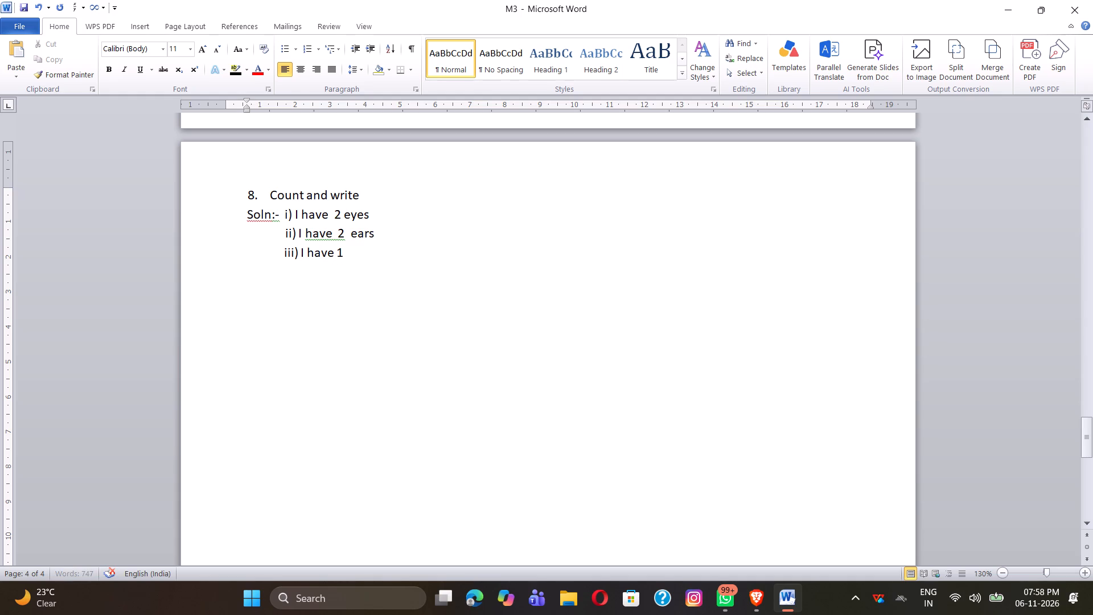
key("space")
type("nose")
key("Return")
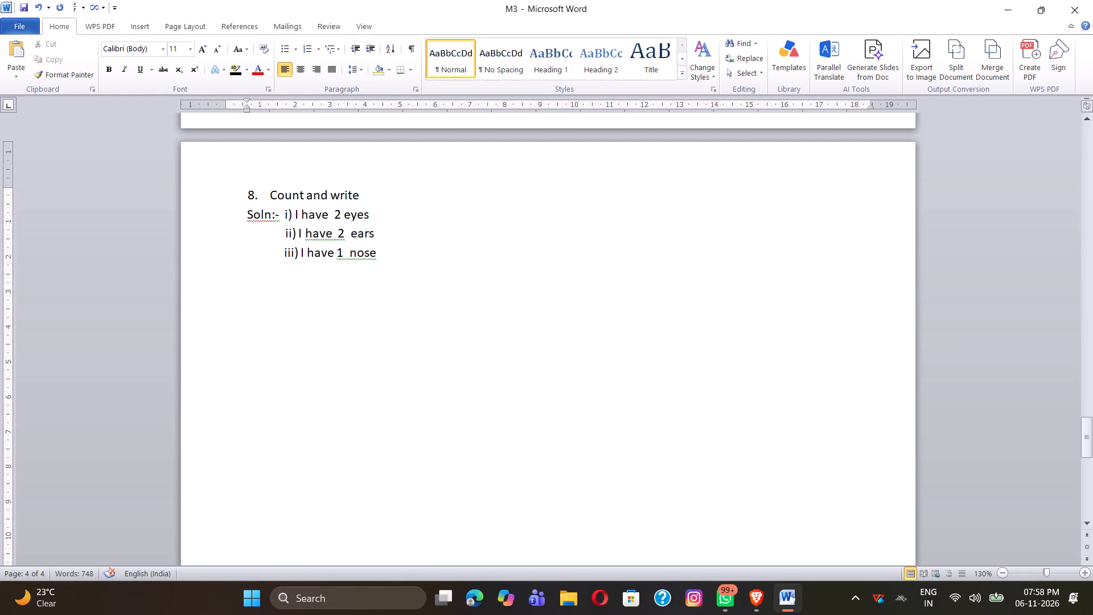
Add the indented answer "iv) I have 1 mouth" beneath question 8's third answer and start a new line.
key("Tab")
key("space")
key("space")
key("space")
key("space")
key("space")
type("iv)")
key("space")
type("I havb")
key("BackSpace")
key("e")
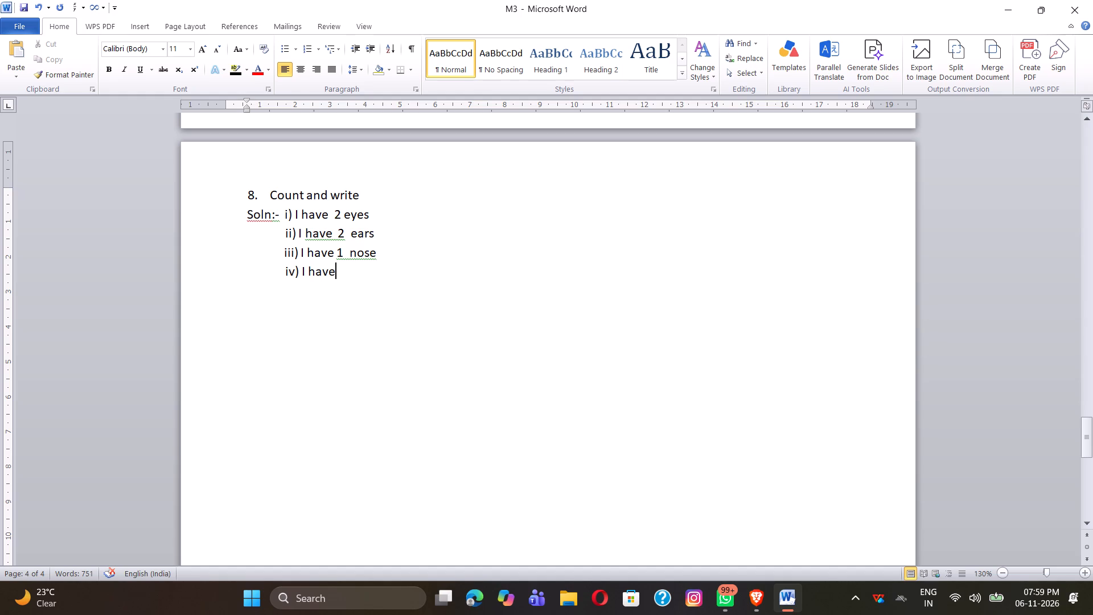
key("space")
type("1")
key("space")
type("mouth")
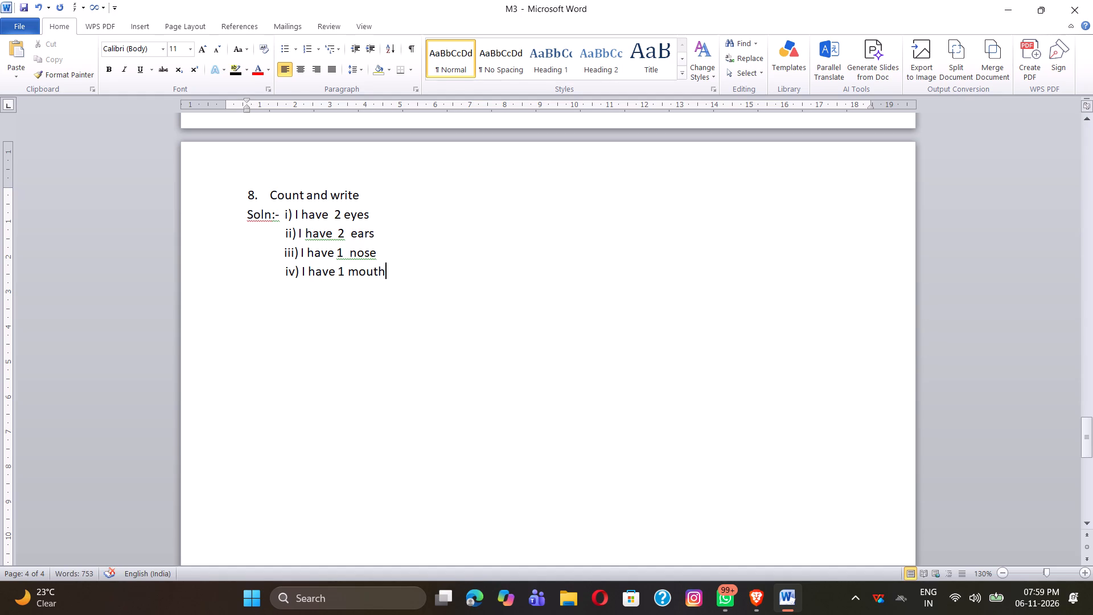
key("Return")
Add the indented answer "v) I have 10 fingers" beneath question 8's fourth answer and start a new line.
key("Tab")
key("space")
key("space")
key("space")
key("space")
key("space")
type("v)")
key("space")
type("I hab")
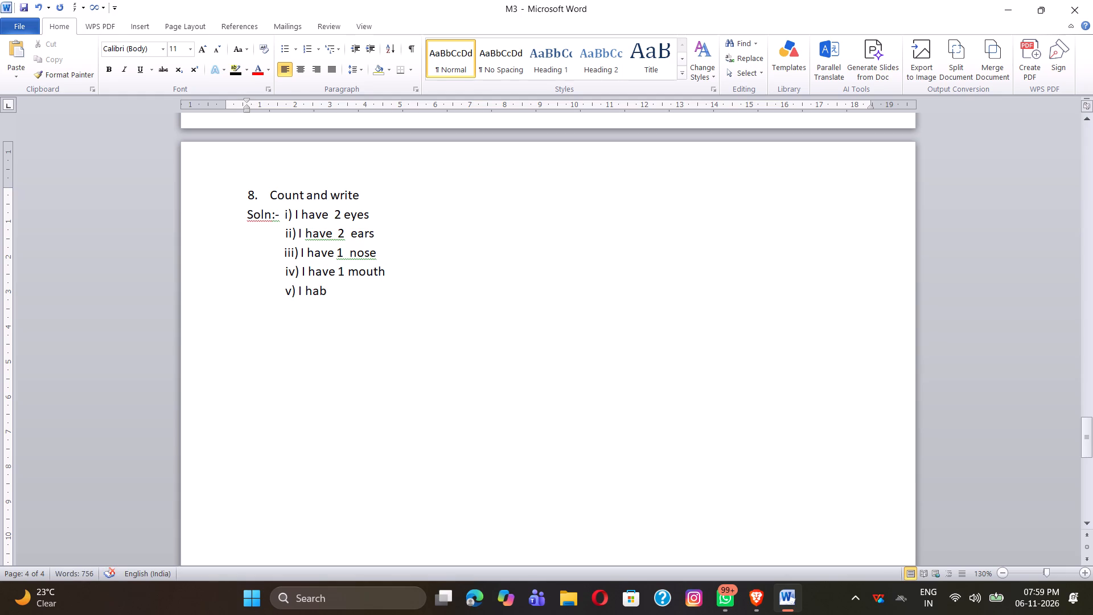
key("BackSpace")
type("ve")
key("space")
key("1")
key("0")
key("space")
type("fin")
type("ger")
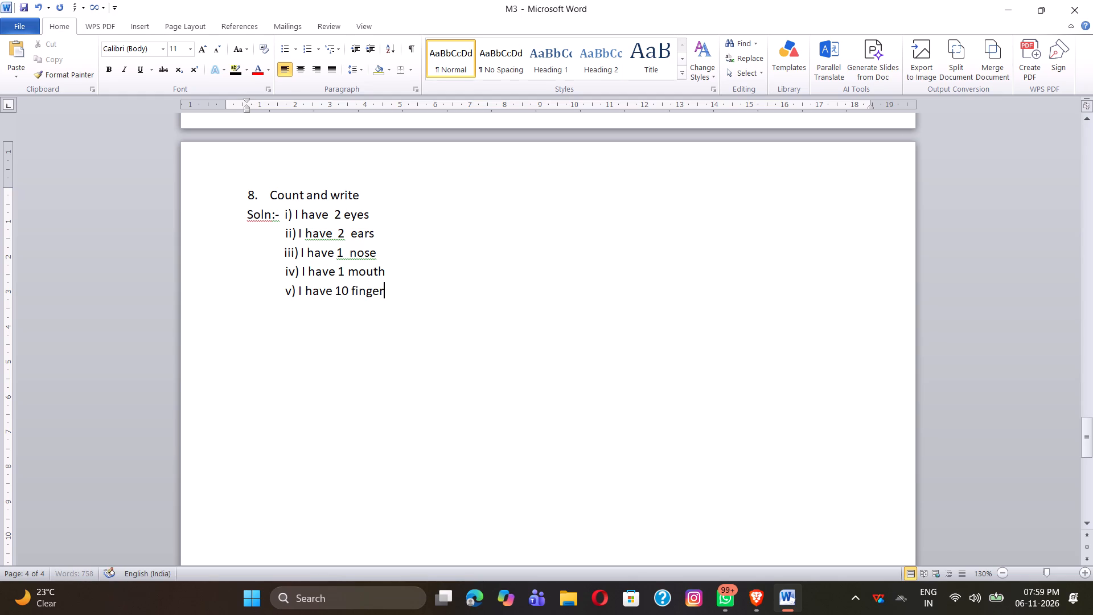
key("s")
key("Return")
Number the empty line below question 8's answers in the 1. 2. 3. format, continuing the question list as item 9.
left_click(310, 42)
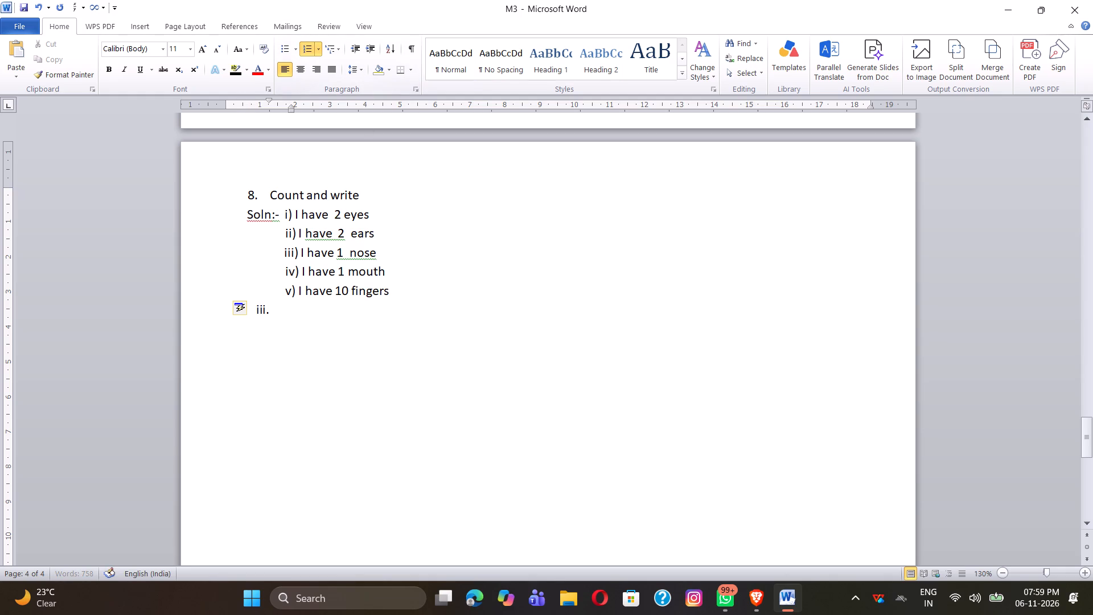
left_click(238, 310)
left_click(265, 329)
left_click(317, 49)
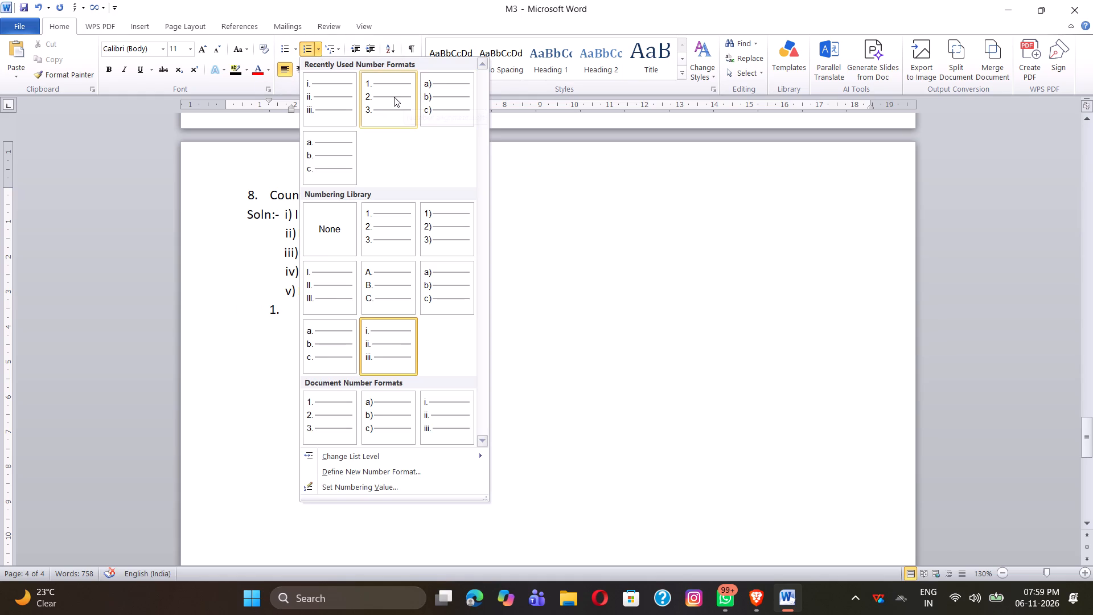
left_click(394, 97)
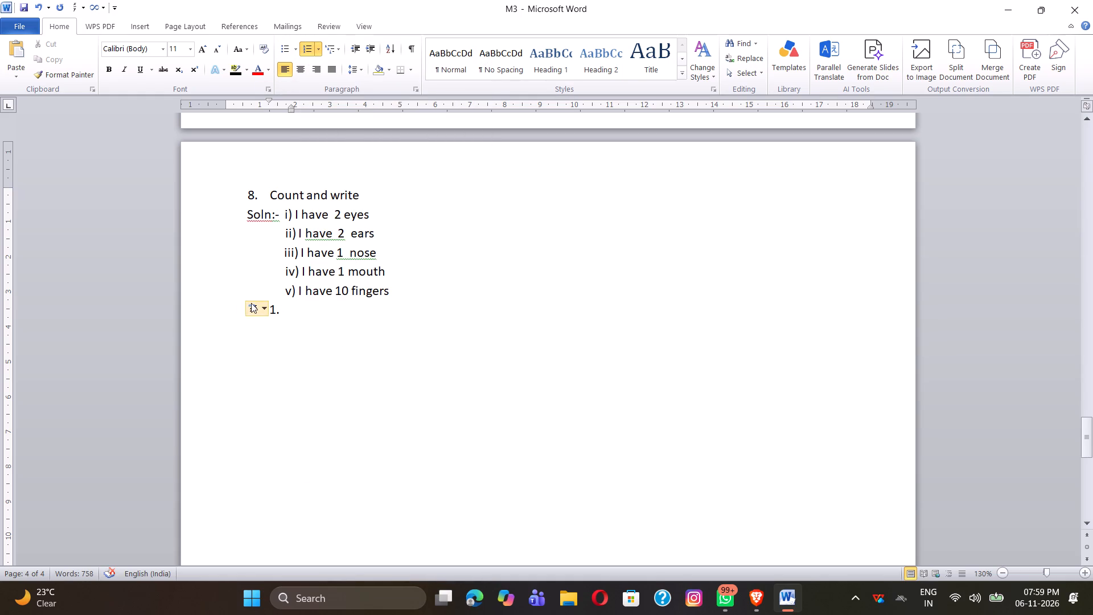
left_click(250, 303)
left_click(286, 331)
Enter "Count and add." as the text of question 9.
type("Cou")
type("nt")
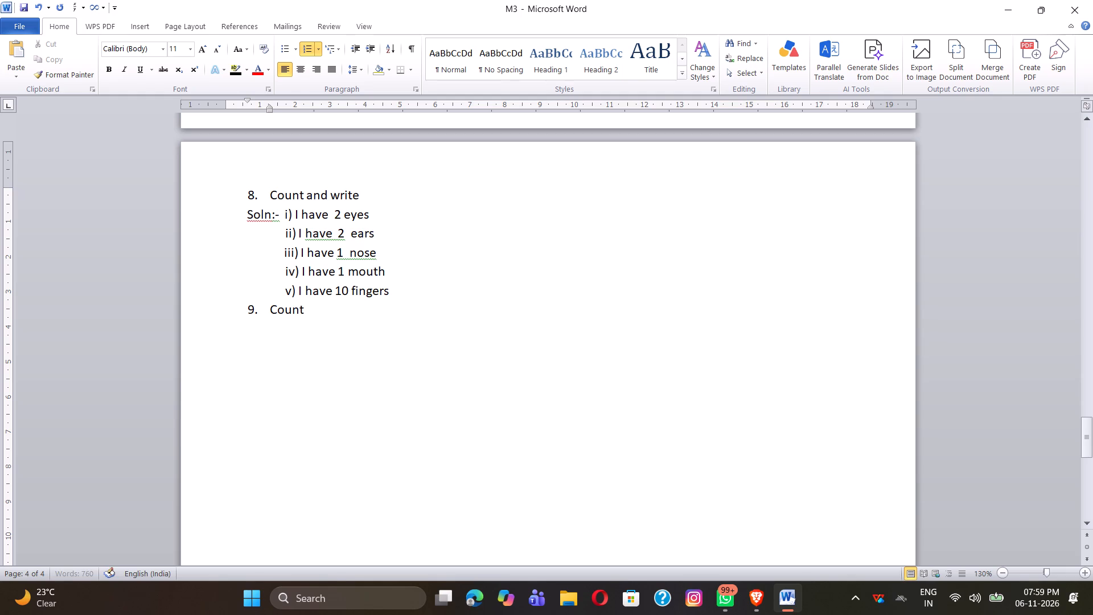
key("space")
type("and")
key("space")
type("add")
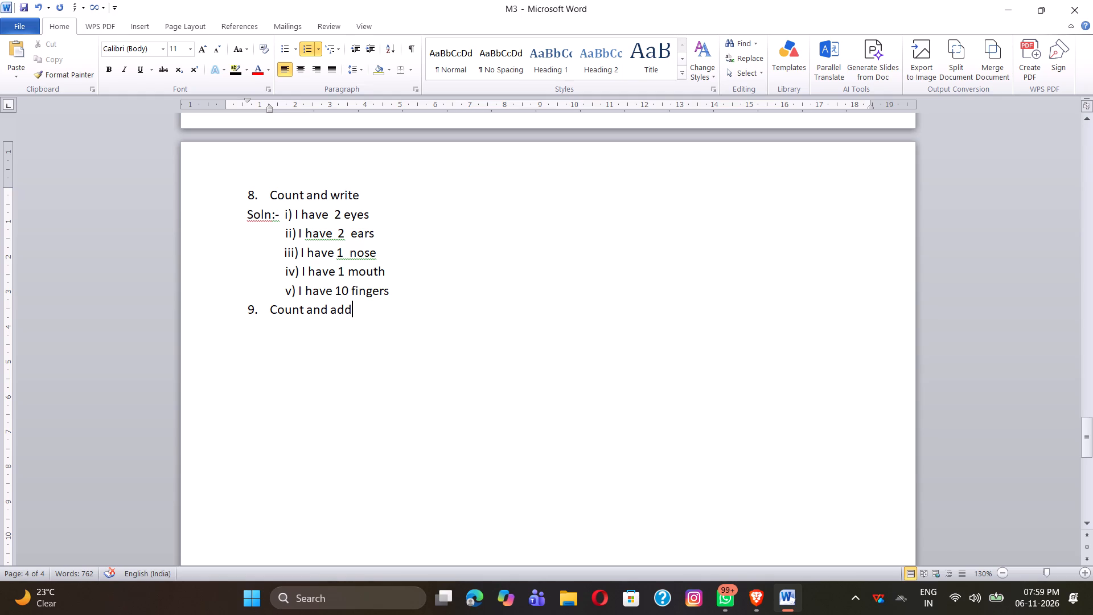
key("period")
Start an unnumbered, unindented line beneath question 9 and enter "Soln:- i)".
key("Return")
key("BackSpace")
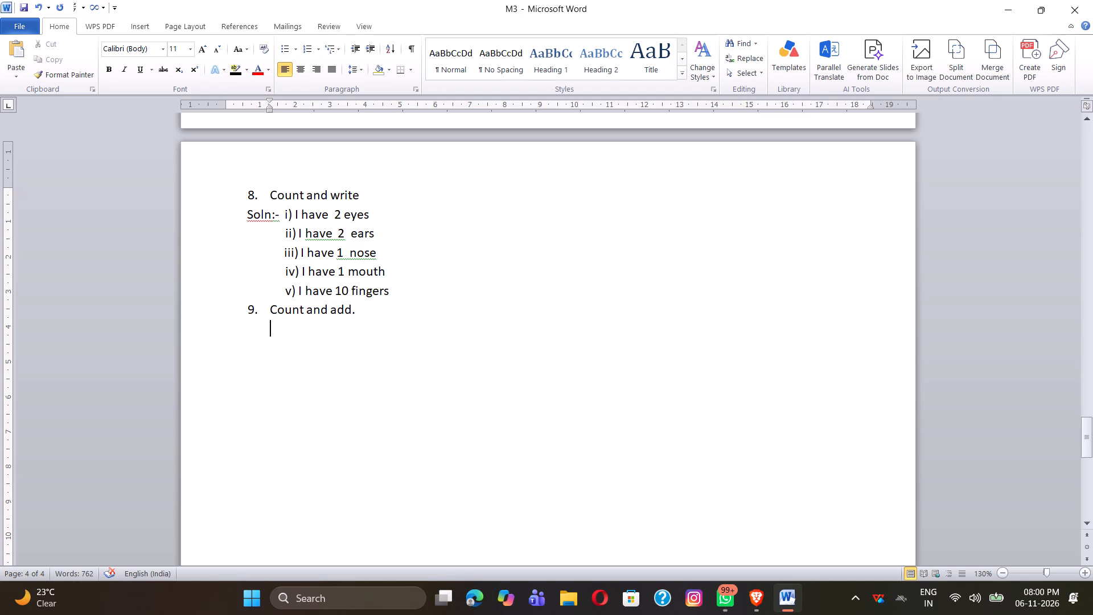
key("BackSpace")
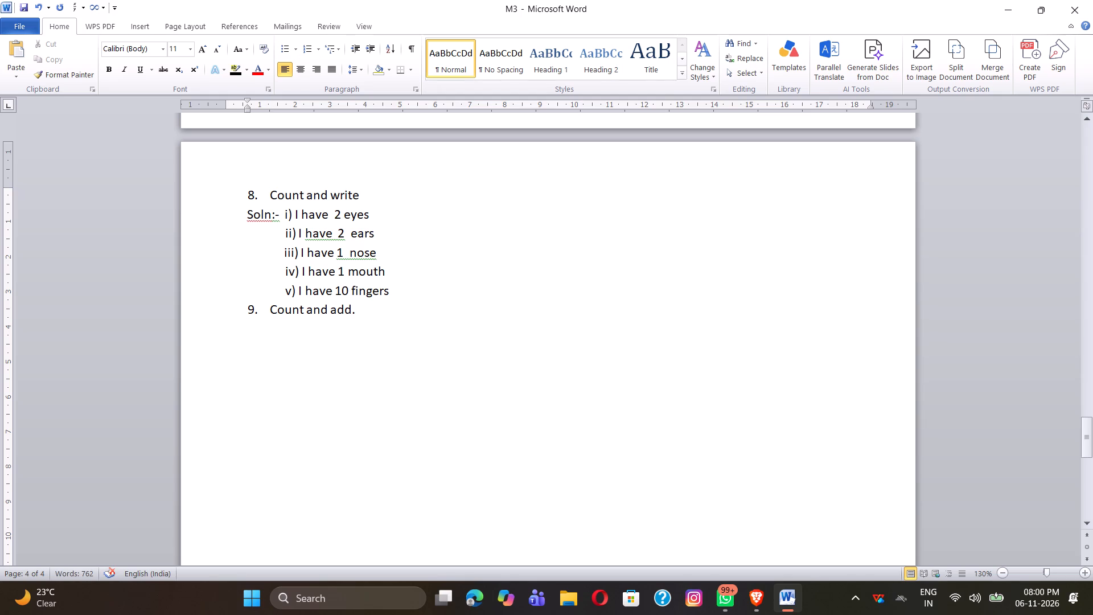
key("shift+s")
key("o")
type("ln")
type(":-")
key("space")
key("space")
type("i)")
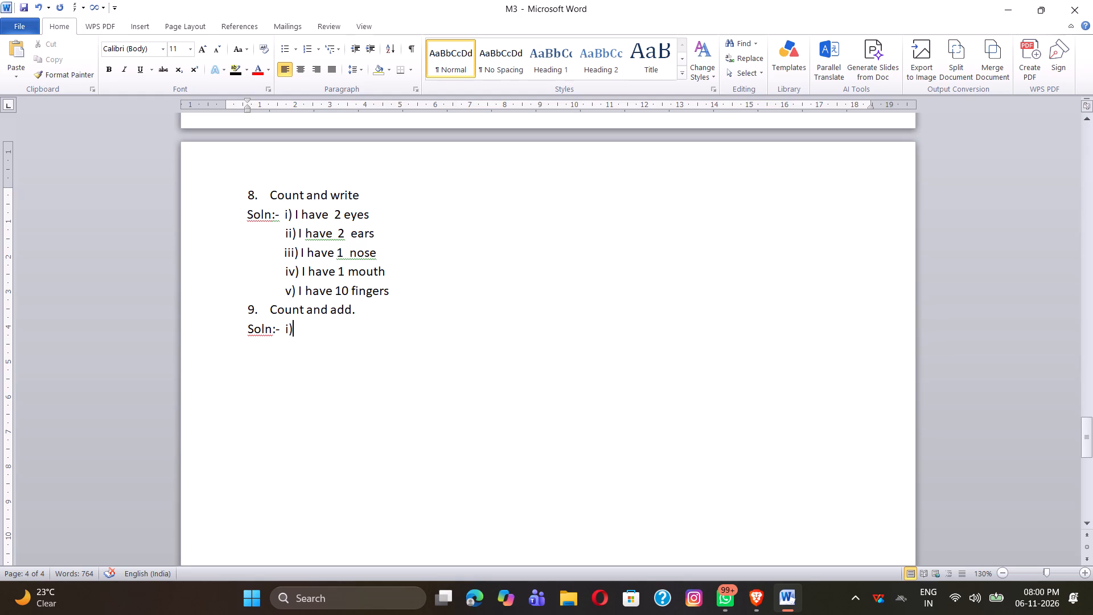
Leave one blank line below i), add an indented row of widely spaced numbers 4, 3 and 7, and start a new line.
key("Return")
key("Return")
key("Return")
key("BackSpace")
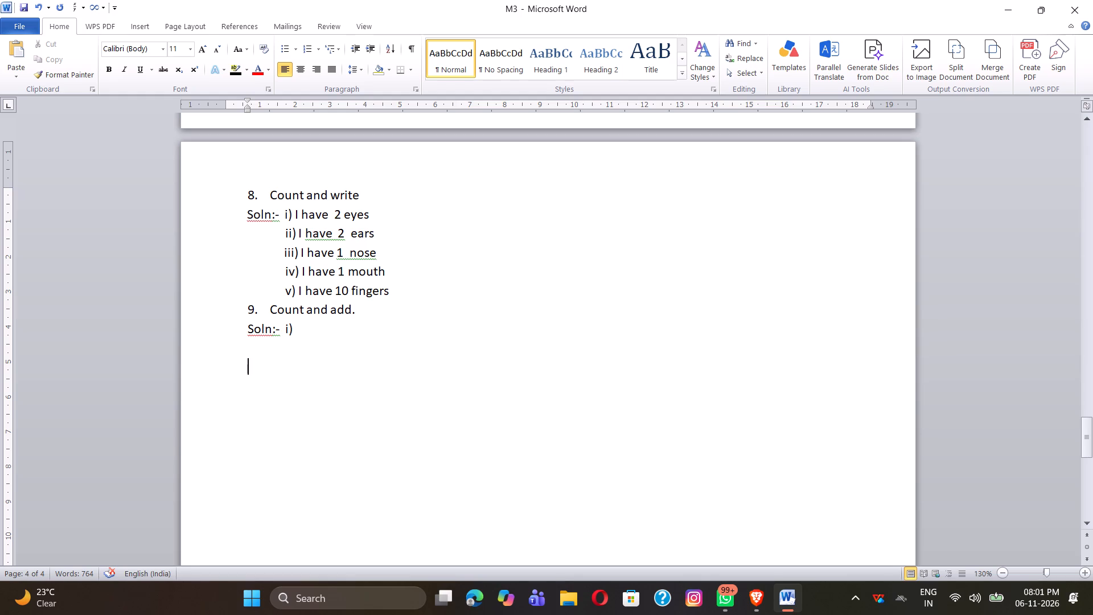
key("Tab")
key("Tab")
key("4")
key("Tab")
key("Tab")
key("3")
key("Tab")
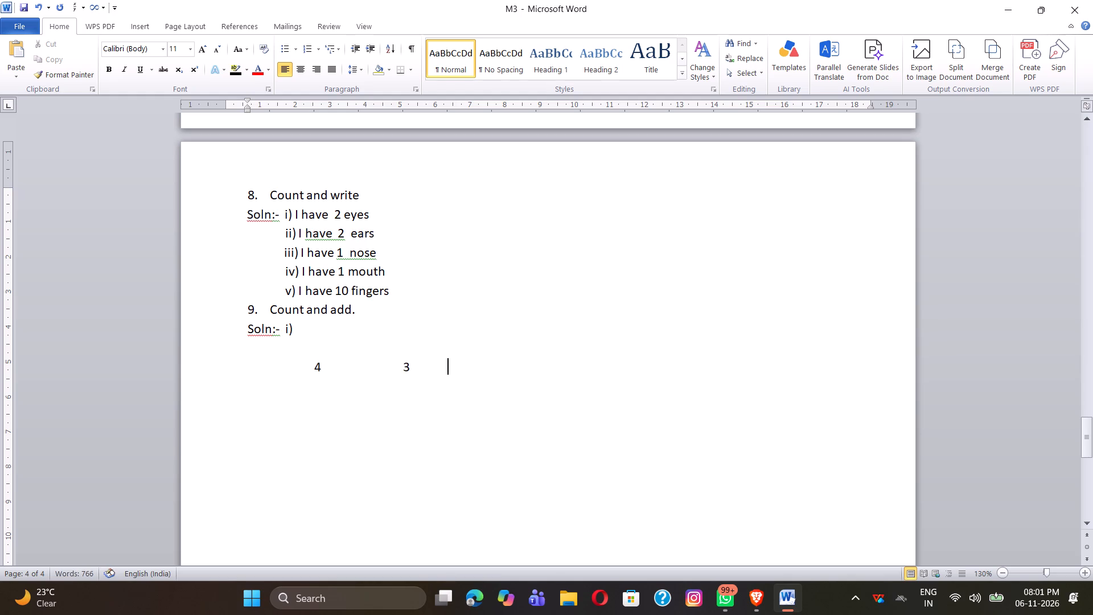
key("Tab")
key("7")
key("Return")
Add the label "ii)" below the number row, aligned with question 9's i) label.
key("Tab")
key("space")
key("space")
key("space")
key("space")
key("space")
type("ii)")
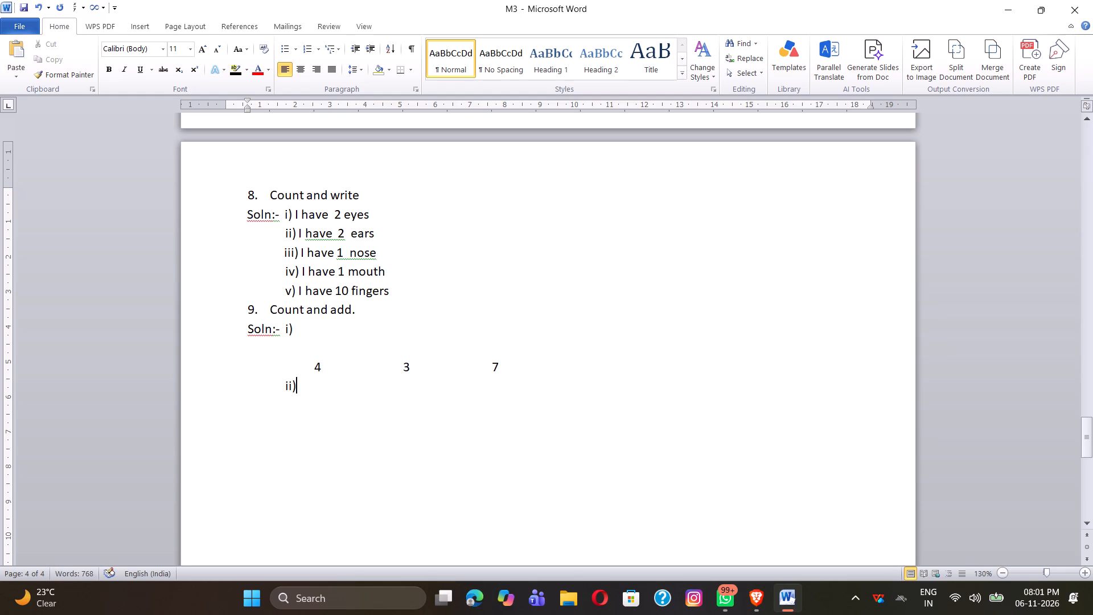
key("Tab")
Leave one blank line below ii), add an indented row of numbers 2, 3 and 5 aligned under 4, 3 and 7, and start a new line.
key("Return")
key("Return")
key("Tab")
key("space")
key("space")
key("space")
key("space")
key("space")
key("space")
key("Tab")
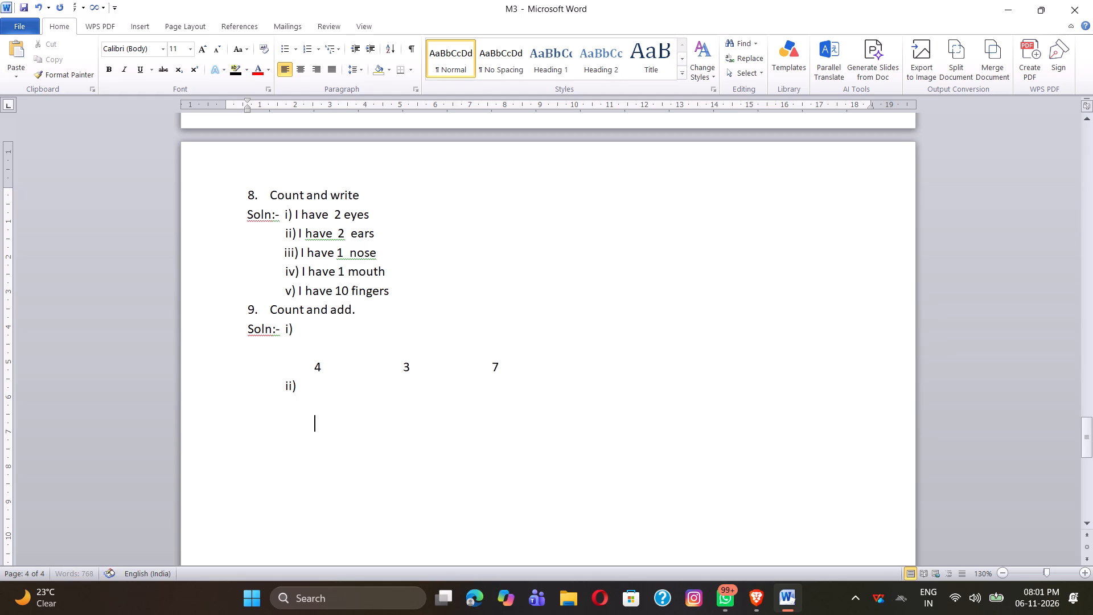
key("2")
key("Tab")
key("Tab")
key("3")
key("Tab")
key("Tab")
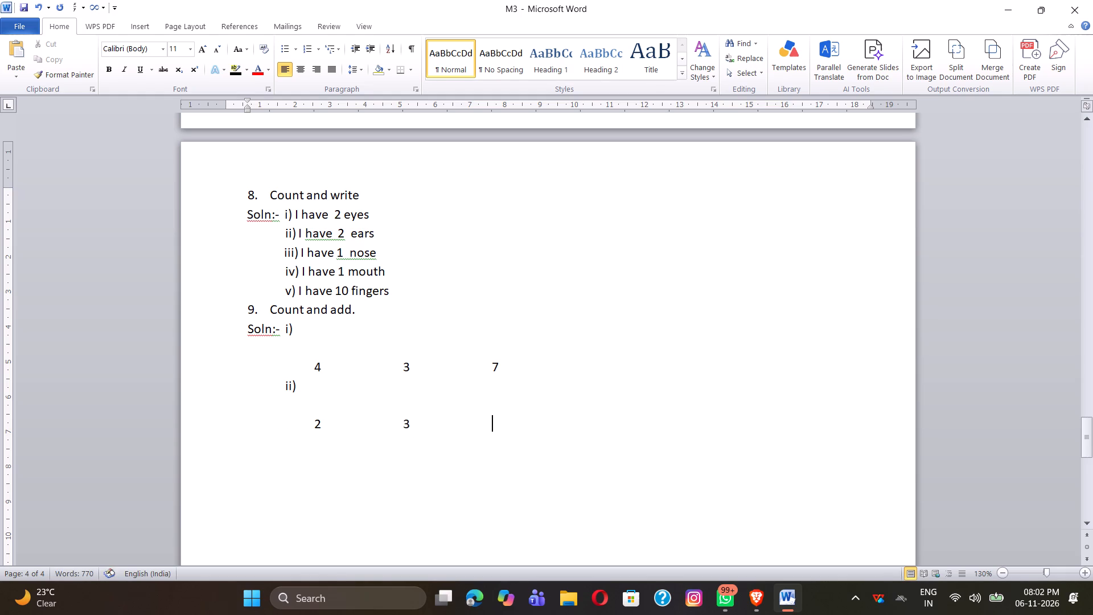
key("5")
key("Return")
Add the label "iii)" below the 2, 3, 5 row, aligned with question 9's ii) label.
key("Tab")
key("space")
key("space")
key("space")
key("space")
key("space")
key("space")
key("BackSpace")
type("iii")
key("shift+parenright")
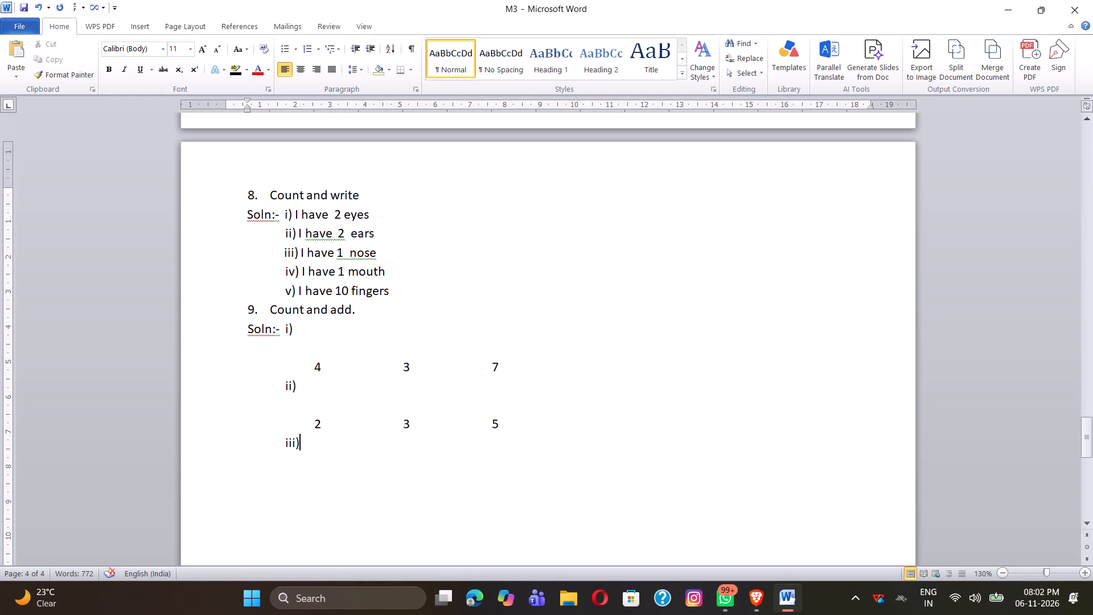
Leave one blank line below iii), add a row of numbers 3, 3 and 6 aligned with the rows above, and start a new line.
key("Return")
key("Return")
key("Tab")
key("Tab")
key("3")
key("Tab")
key("Tab")
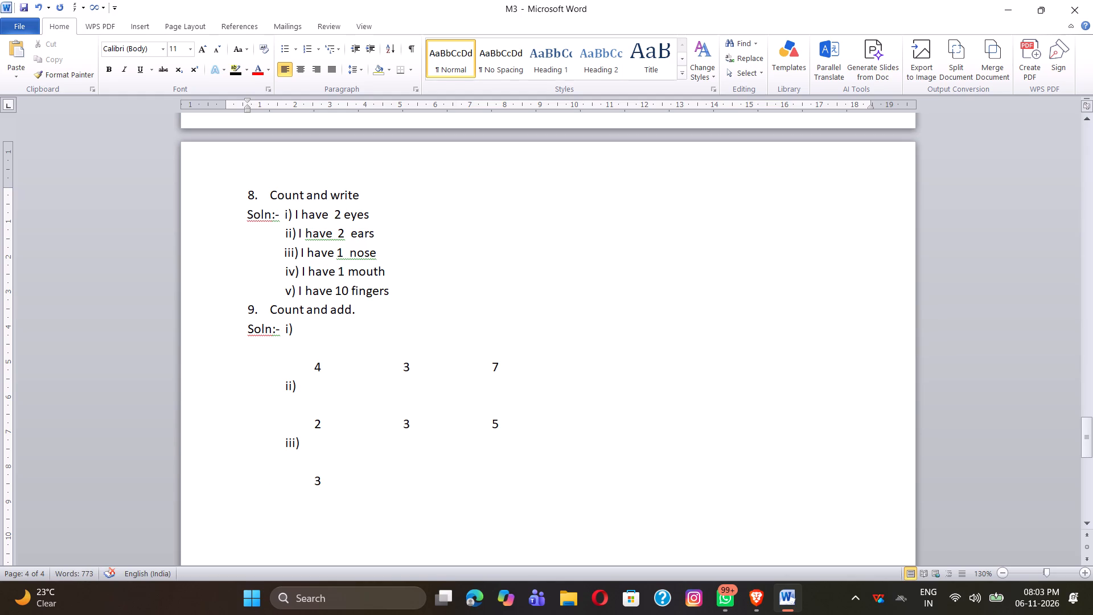
key("3")
key("Tab")
key("Tab")
key("6")
key("Return")
Add the label "iv)" below the 3, 3, 6 row, aligned with question 9's iii) label.
key("Tab")
key("space")
key("space")
key("space")
key("space")
key("space")
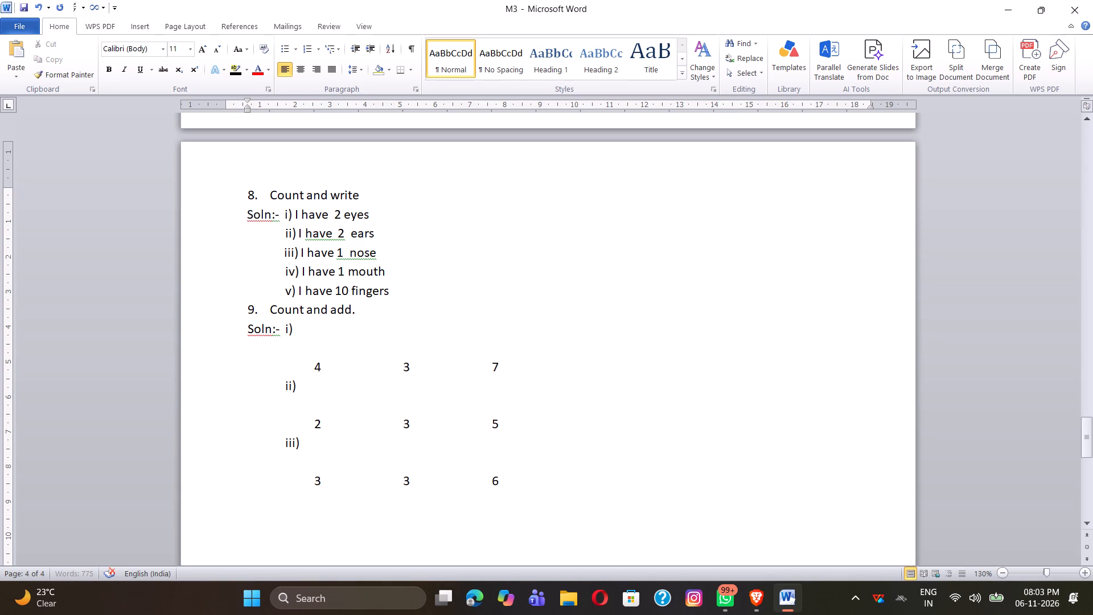
key("i")
type("v)")
key("Tab")
Leave one blank line below iv), add an indented row of widely spaced numbers 2, 1 and 3, and start a new line.
key("Return")
key("Return")
key("Tab")
key("Tab")
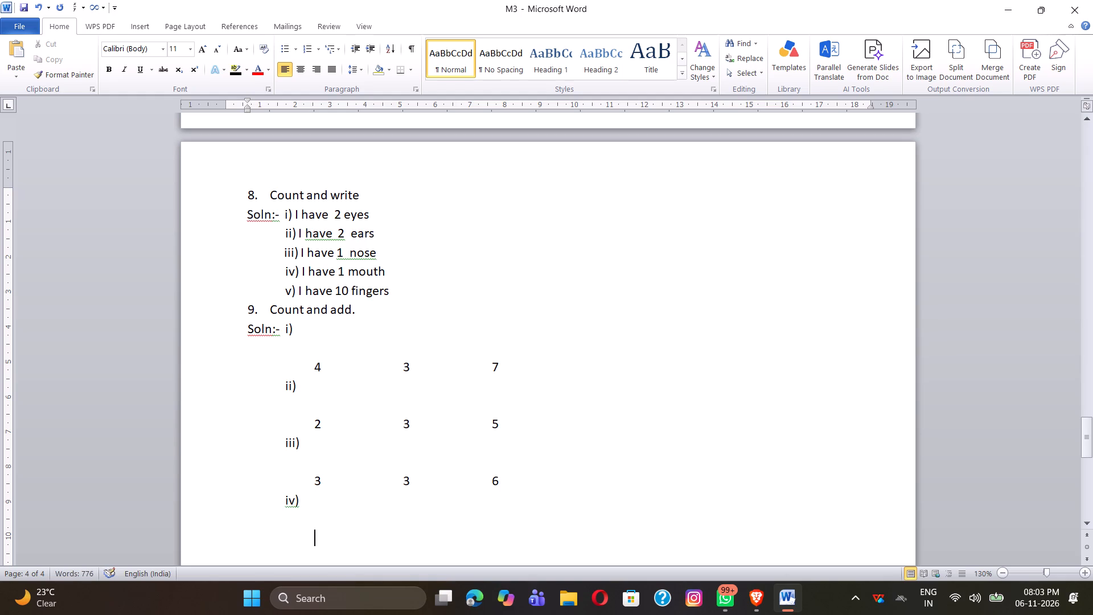
key("2")
key("space")
key("space")
key("space")
key("space")
key("space")
key("space")
key("space")
key("space")
key("space")
key("space")
key("space")
key("space")
key("space")
key("space")
key("space")
key("space")
key("space")
key("space")
key("space")
key("space")
key("space")
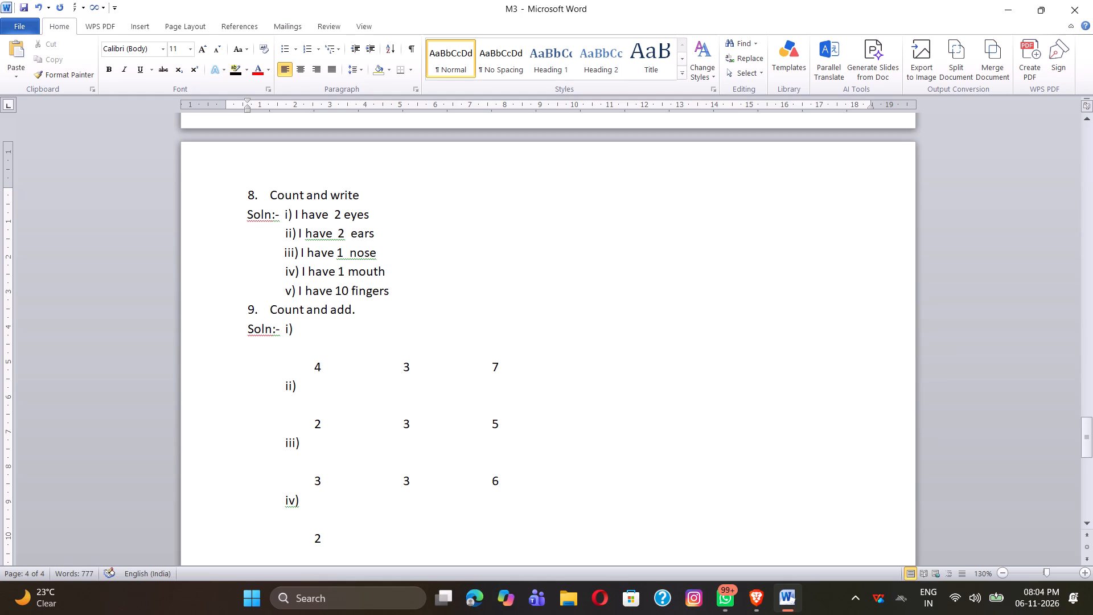
key("space")
type("1")
key("Tab")
key("Tab")
key("space")
key("space")
key("space")
key("space")
key("space")
key("space")
key("3")
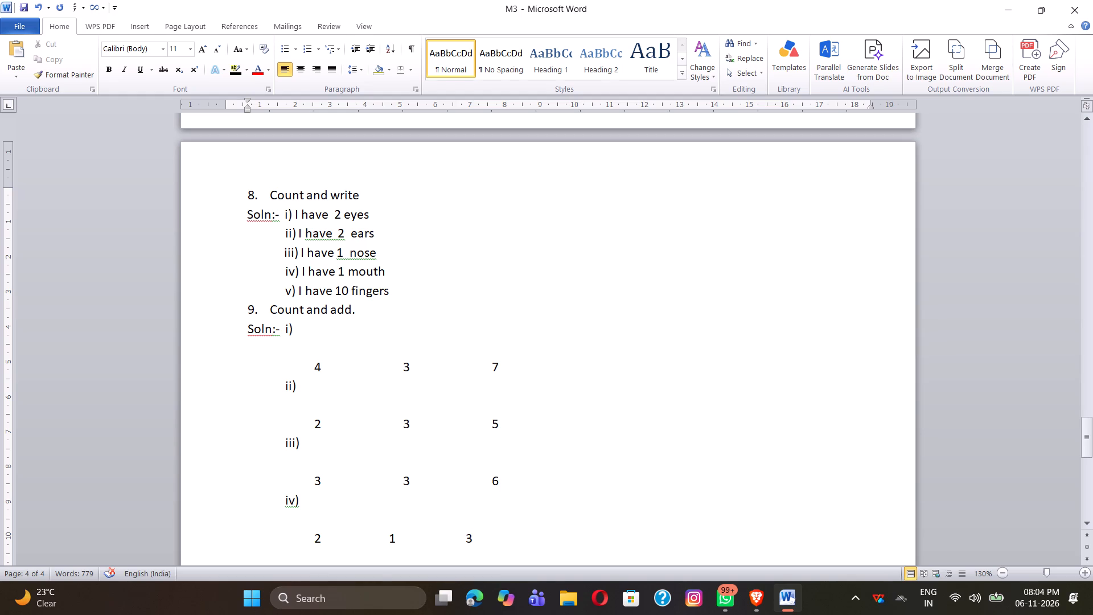
key("Return")
Add numbered question 10, "Subtraction", below the 2, 1, 3 row, and start an unnumbered indented line under it.
scroll(385, 183, "down", 1)
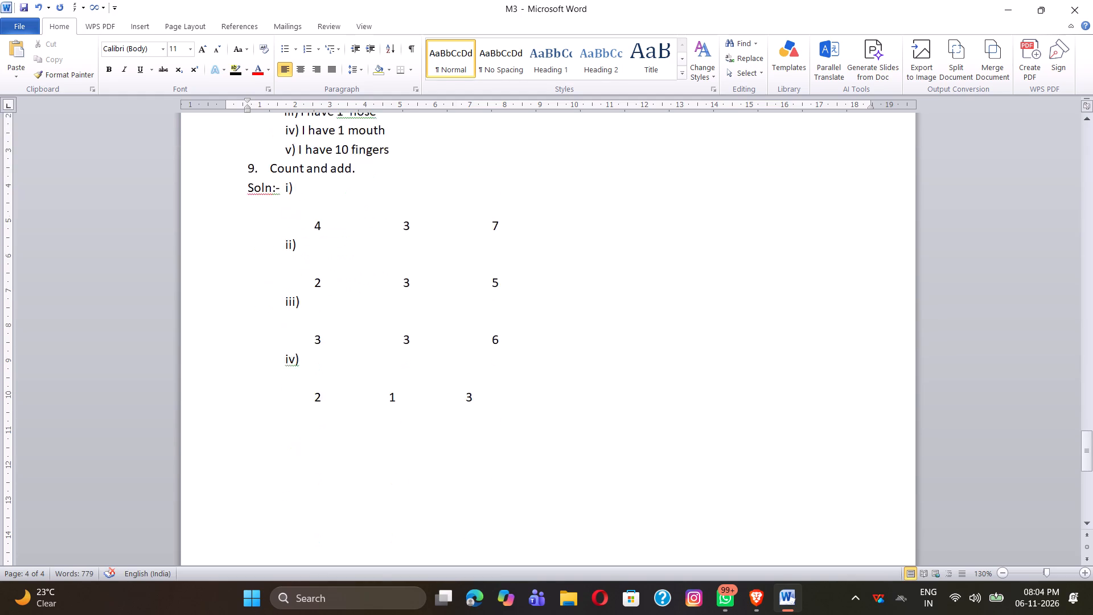
scroll(385, 183, "down", 1)
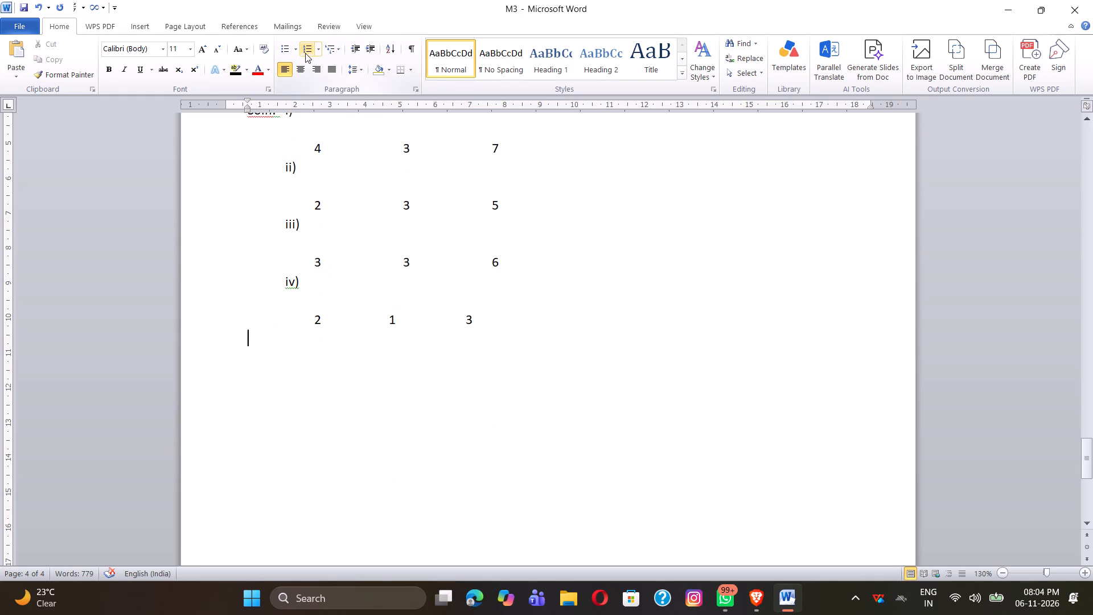
left_click(305, 52)
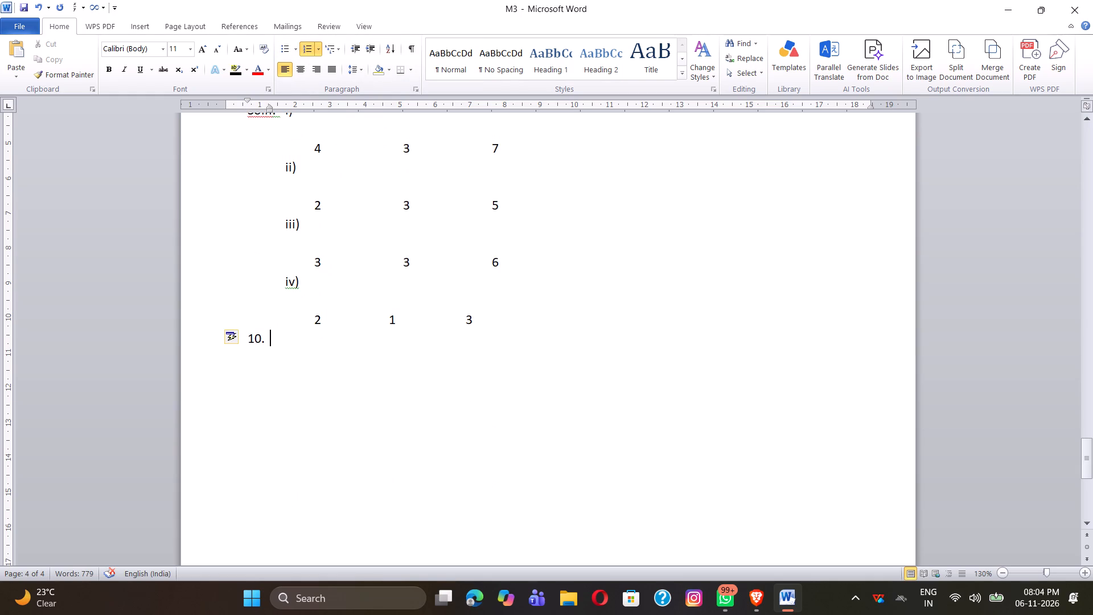
key("shift+s")
type("ubtrr")
key("BackSpace")
key("BackSpace")
type("ract")
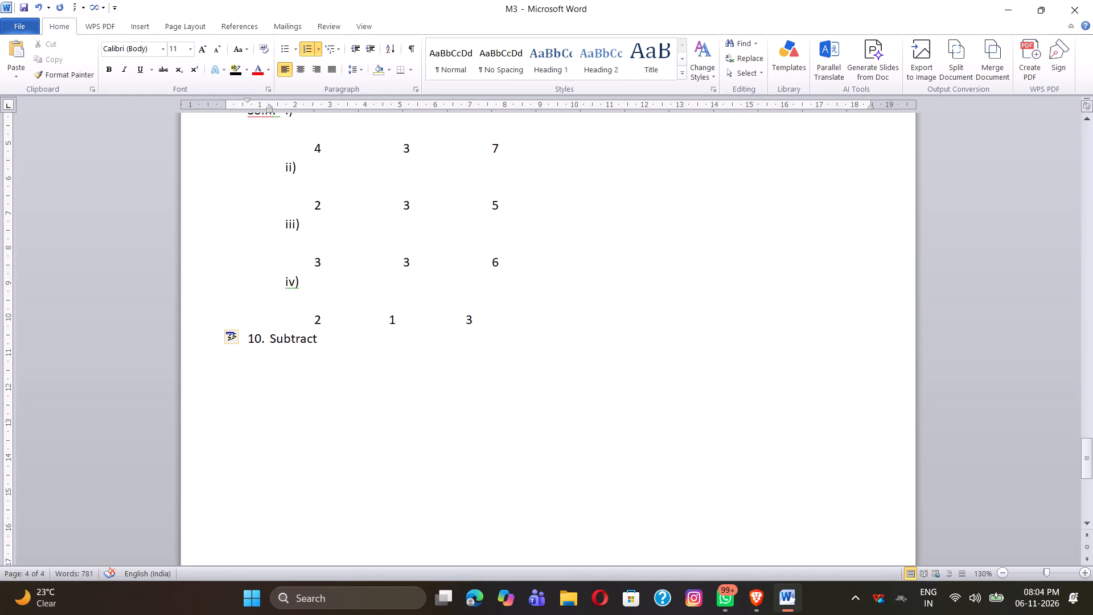
type("ion")
key("Return")
key("BackSpace")
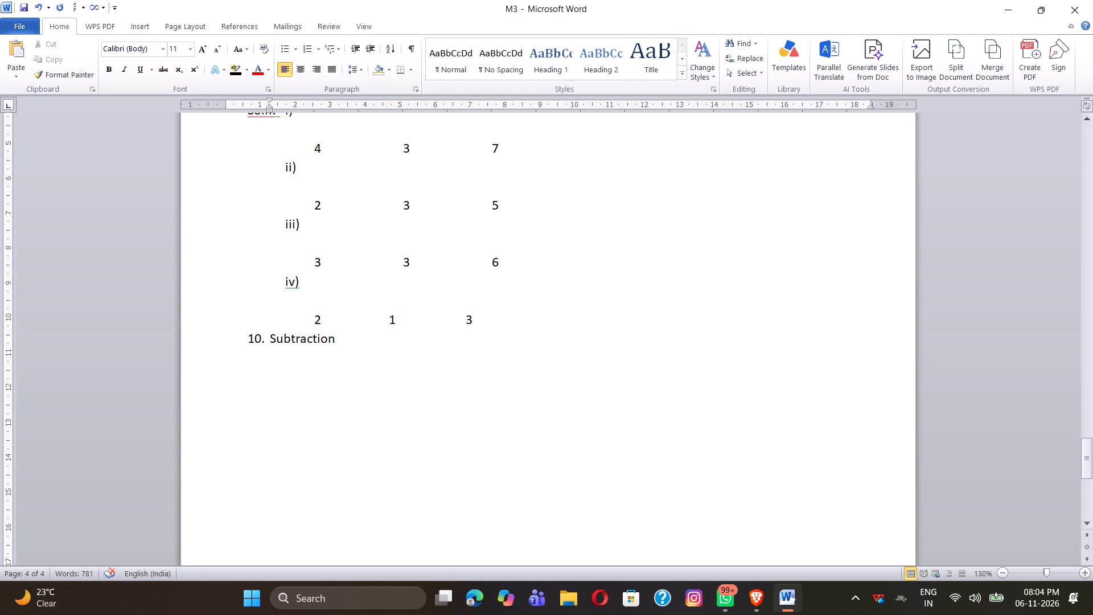
Under Subtraction, enter the label "i)" followed by the top numbers 10 and 9, spaced apart.
type("i)")
key("space")
type("10-")
key("BackSpace")
key("Tab")
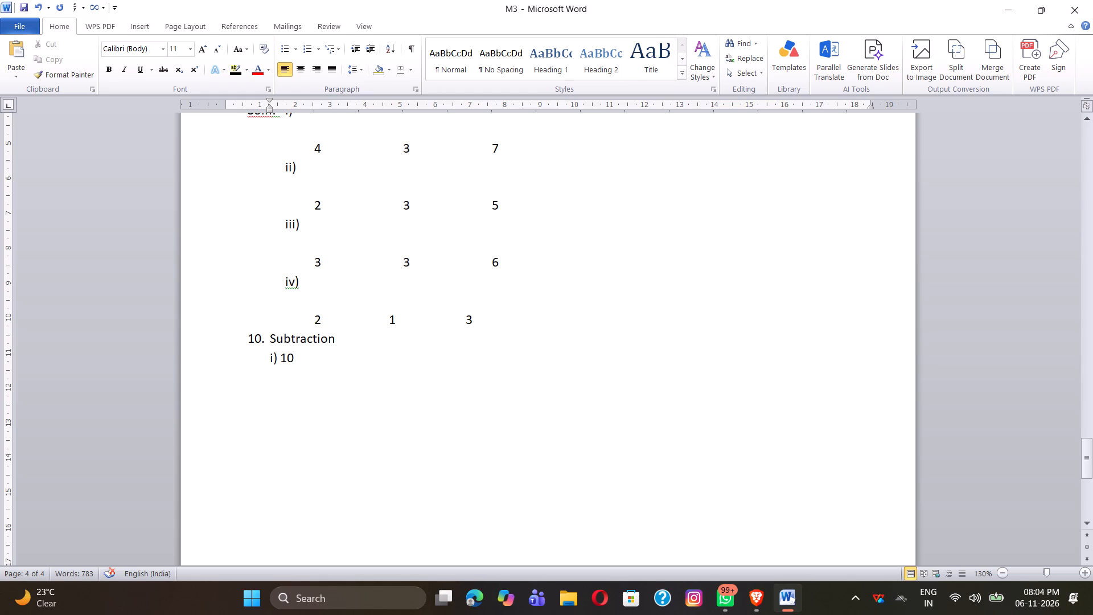
key("9")
key("Tab")
On the same line, add the label "ii)" followed by the top numbers 5 and 6, spaced apart.
type("ii)")
key("Tab")
key("BackSpace")
key("space")
key("space")
key("5")
key("Tab")
key("6")
key("Tab")
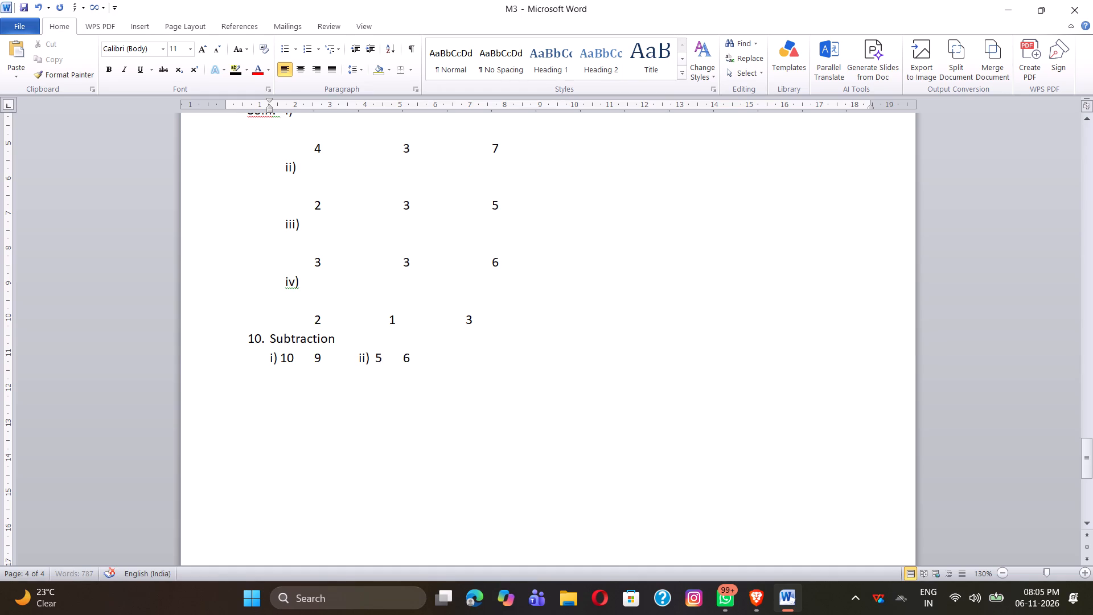
Complete the line with the label "iii)" followed by the top numbers 9 and 8, spaced apart.
type("iii)")
key("space")
key("space")
type("9")
key("Tab")
key("8")
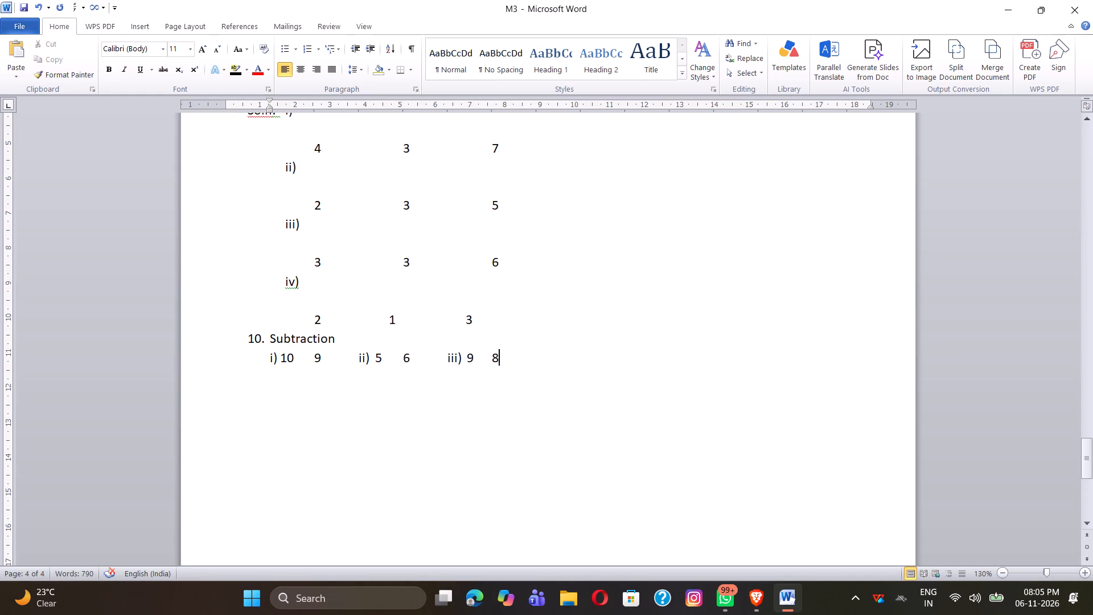
Start a line below the top numbers and enter "- 5" and 3 beneath the 10 and 9 of sum i).
key("Return")
key("space")
key("space")
key("space")
type("-")
key("space")
type("5")
key("Tab")
key("3")
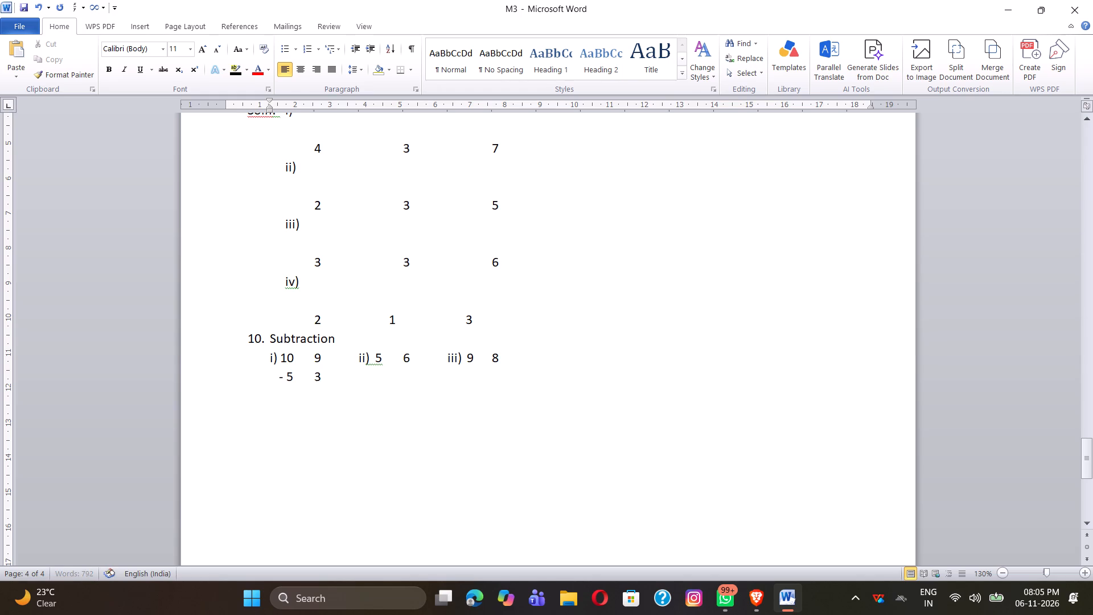
On the same line, enter "- 3" and 4 beneath the 5 and 6 of sum ii).
key("Tab")
key("space")
key("space")
key("space")
key("space")
key("minus")
key("space")
key("3")
key("Tab")
key("4")
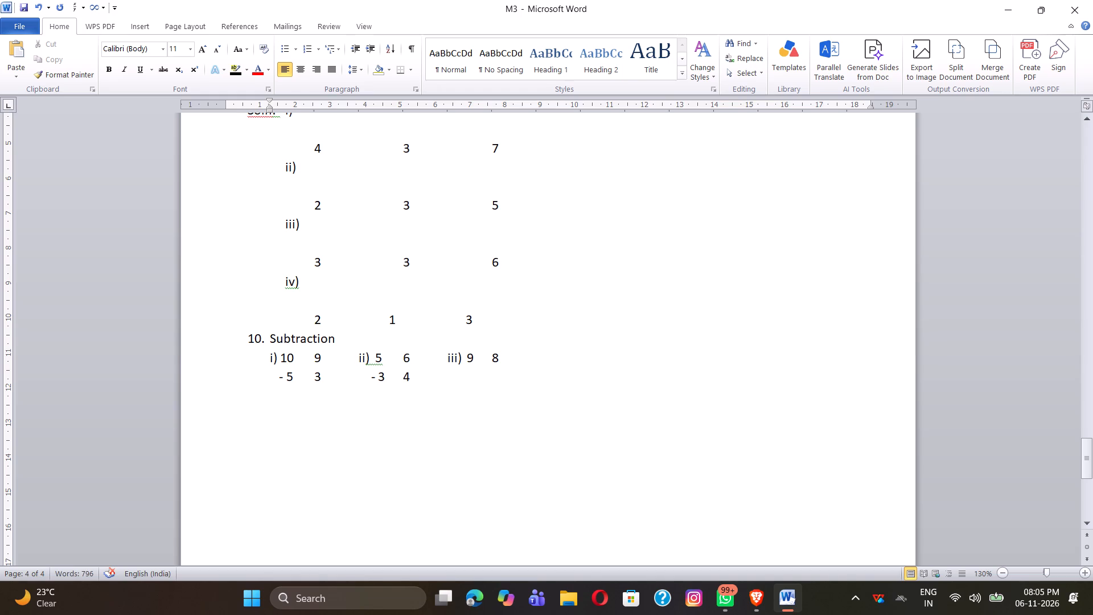
Complete the line with "- 5" and 3 beneath the 9 and 8 of sum iii).
key("Tab")
key("space")
key("space")
key("space")
key("space")
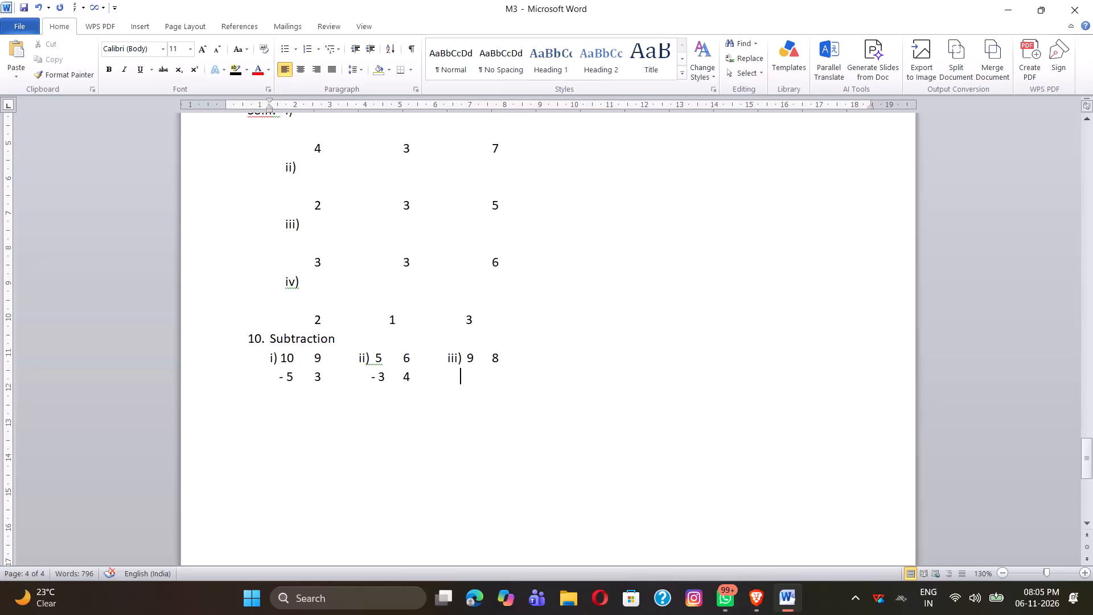
key("minus")
key("space")
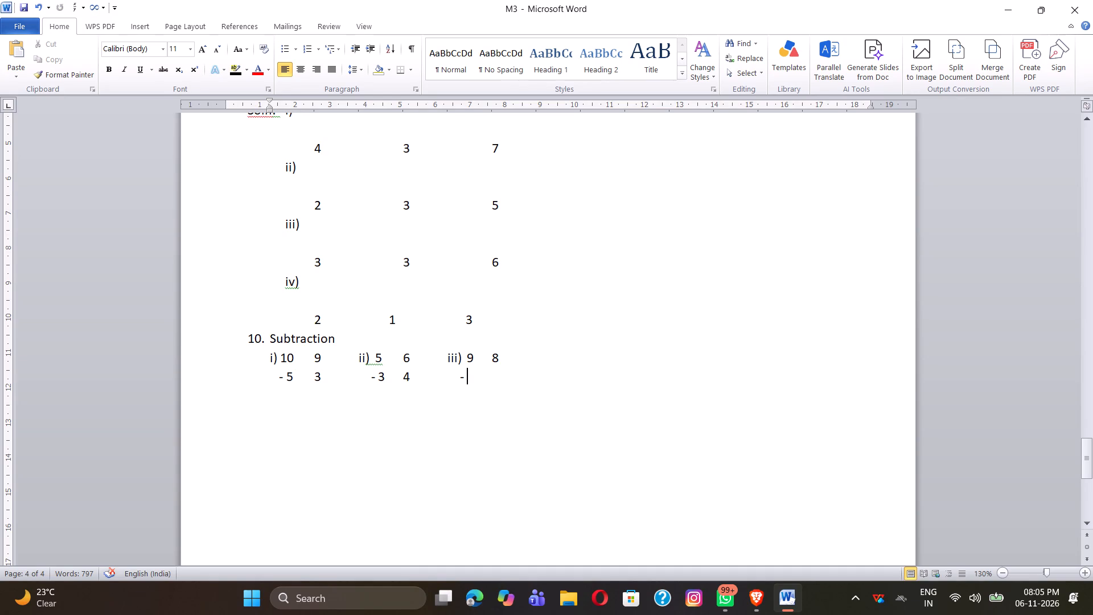
key("5")
key("Tab")
key("3")
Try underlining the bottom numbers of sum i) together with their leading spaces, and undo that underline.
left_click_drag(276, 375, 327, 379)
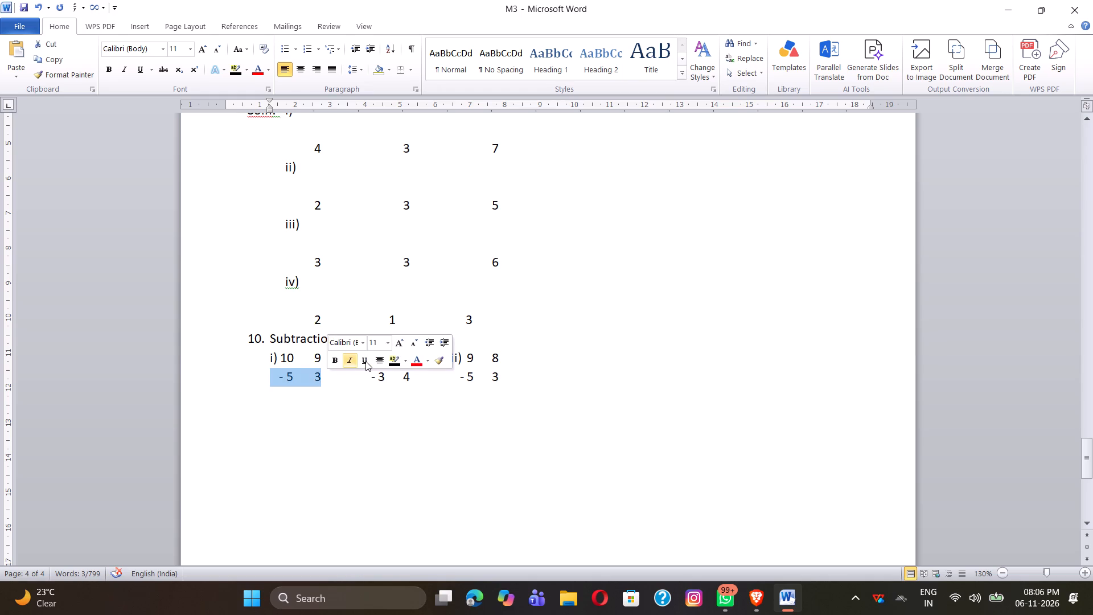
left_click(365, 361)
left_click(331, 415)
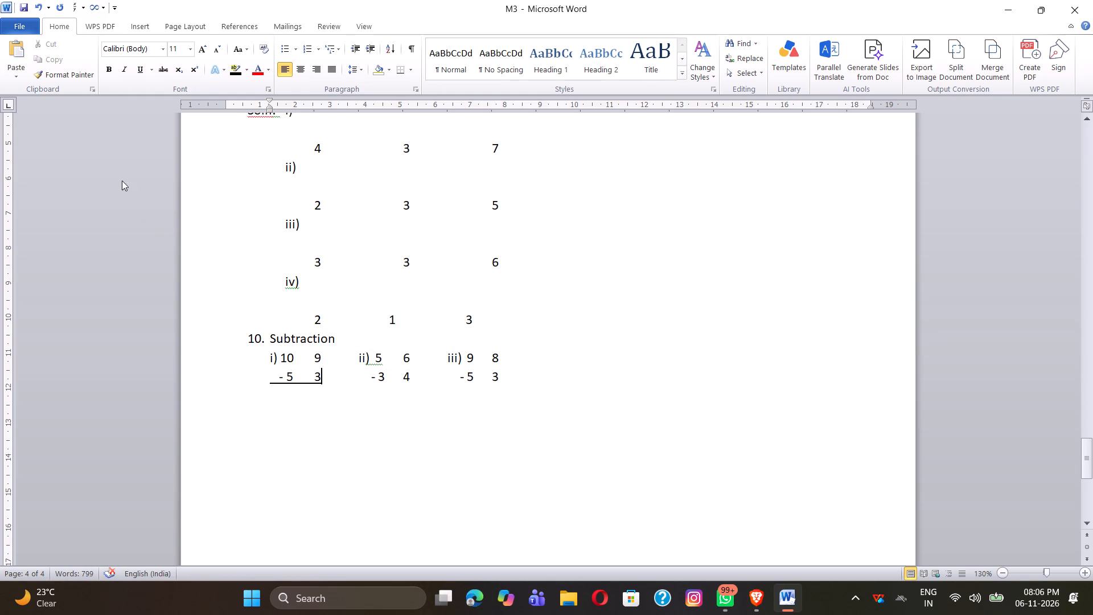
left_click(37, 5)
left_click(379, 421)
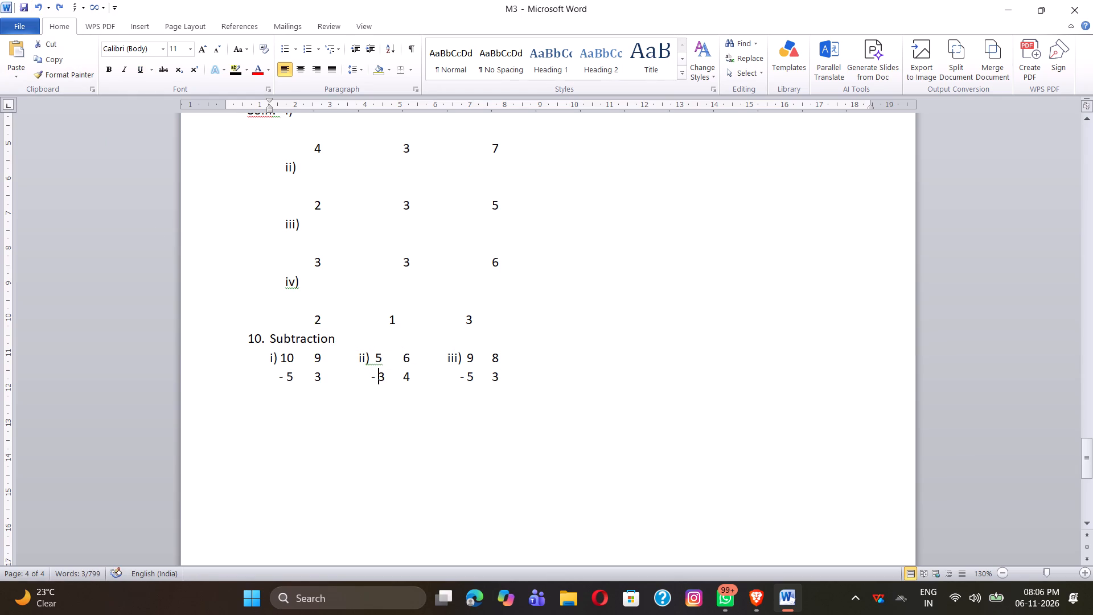
Underline the bottom numbers of sum i), from the minus sign through the 3, without the leading spaces.
left_click(318, 379)
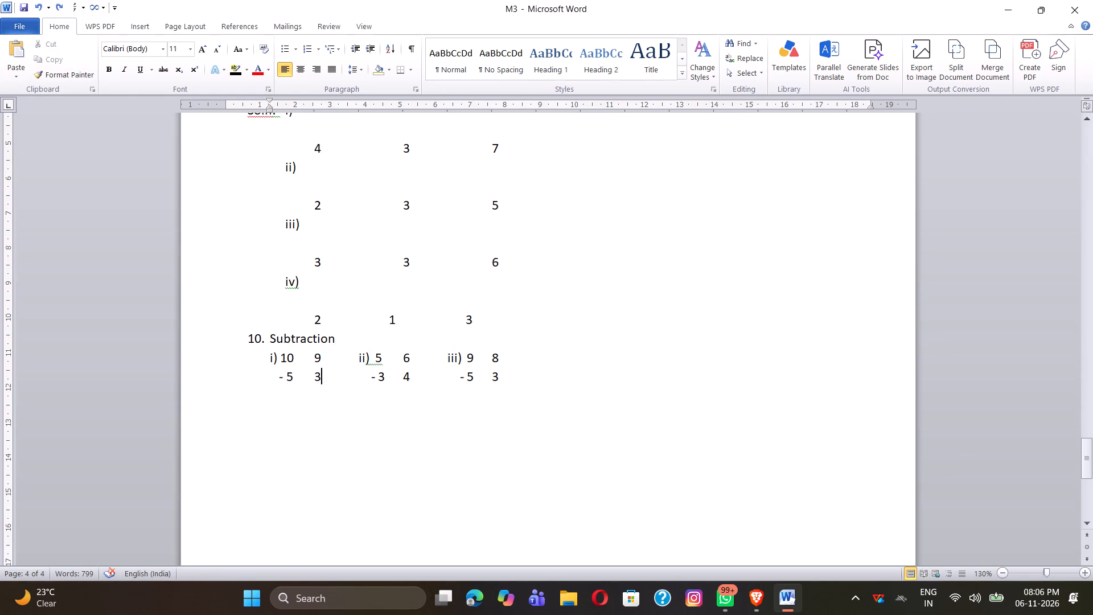
left_click_drag(318, 379, 285, 384)
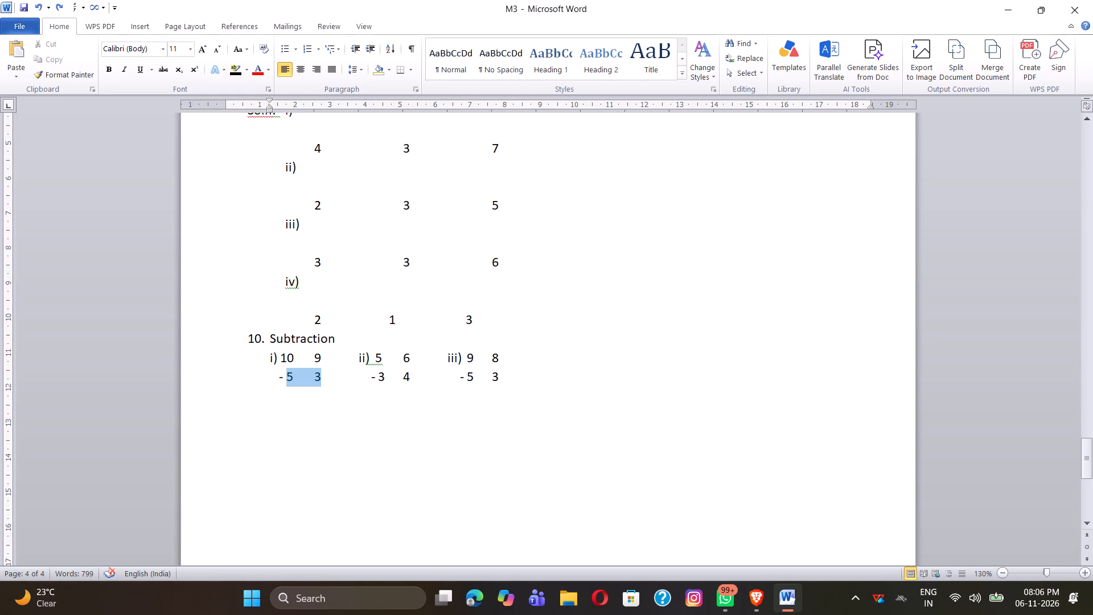
left_click_drag(285, 384, 283, 384)
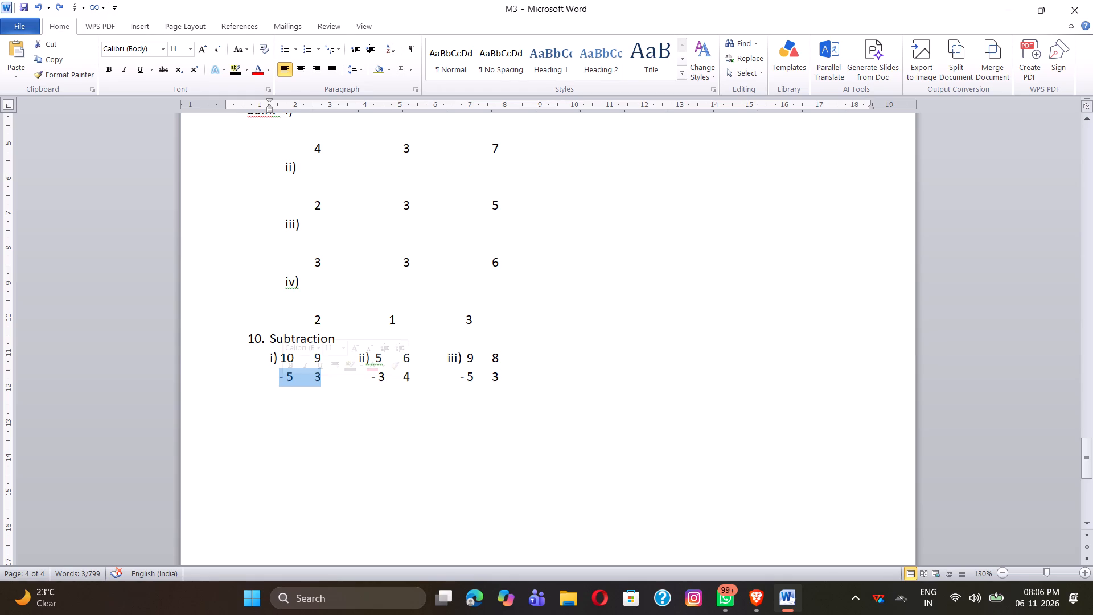
left_click(318, 368)
left_click(365, 404)
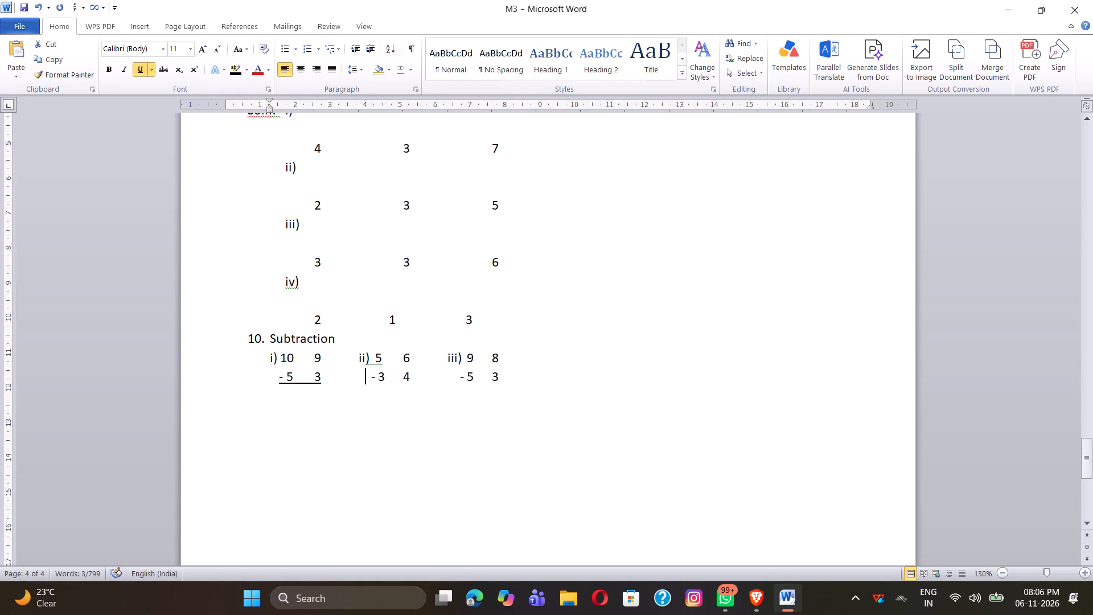
Underline the bottom numbers of sum ii), from the minus sign through the 4.
left_click(371, 376)
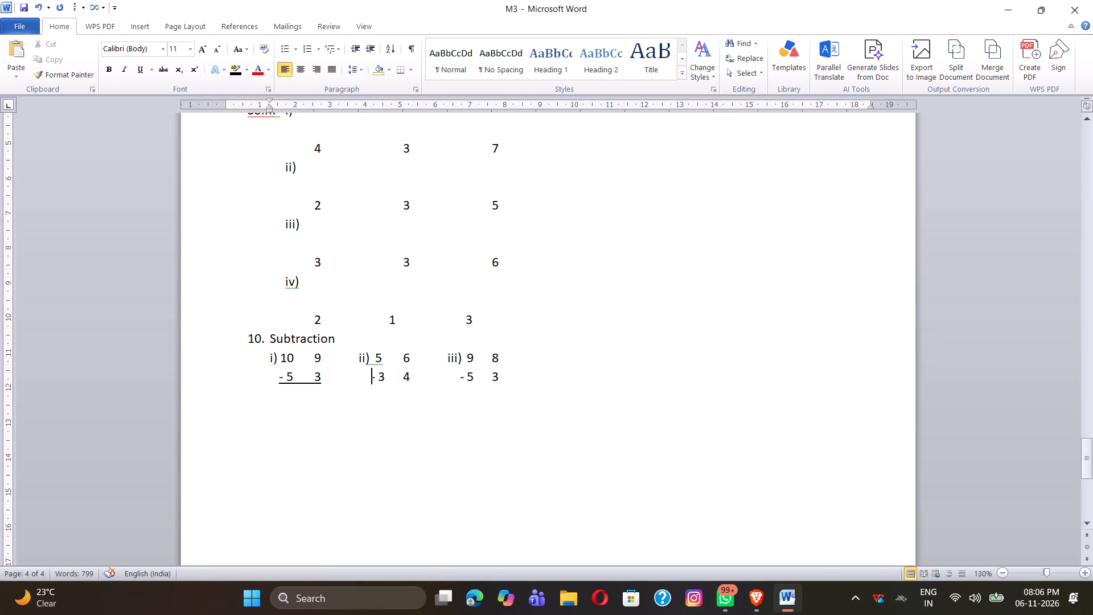
left_click_drag(371, 376, 416, 382)
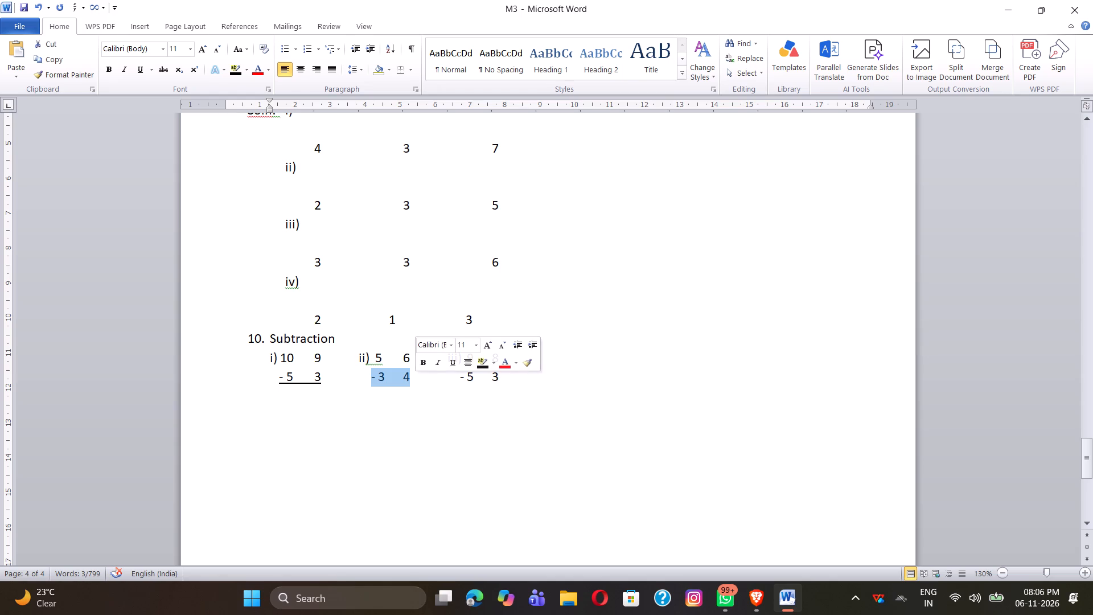
left_click(450, 367)
left_click(469, 397)
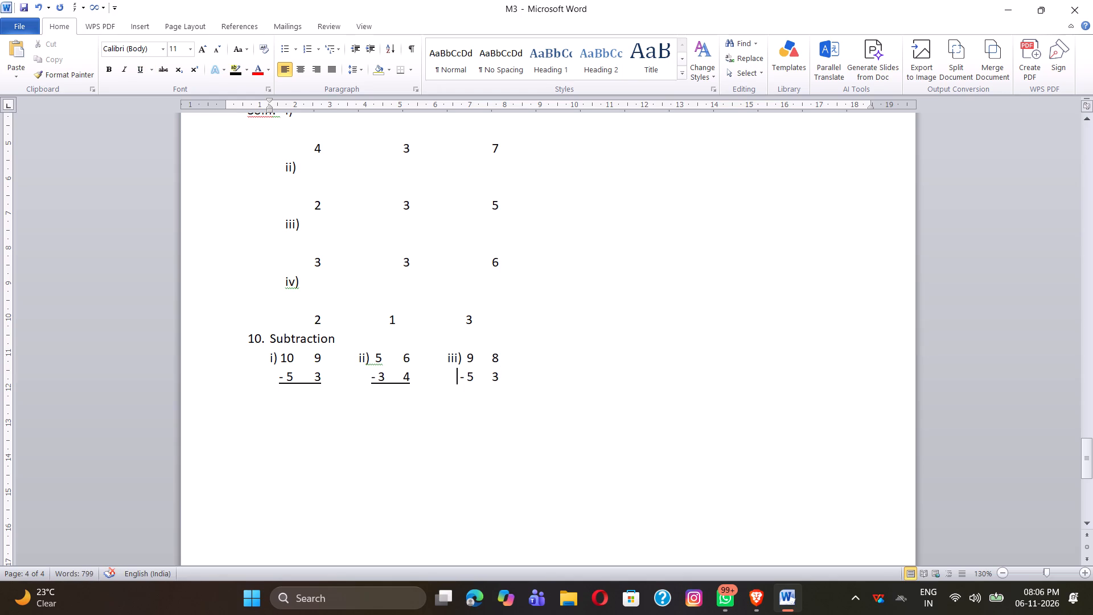
Underline the bottom numbers of sum iii), from the minus sign through the 3.
left_click(457, 378)
left_click(465, 378)
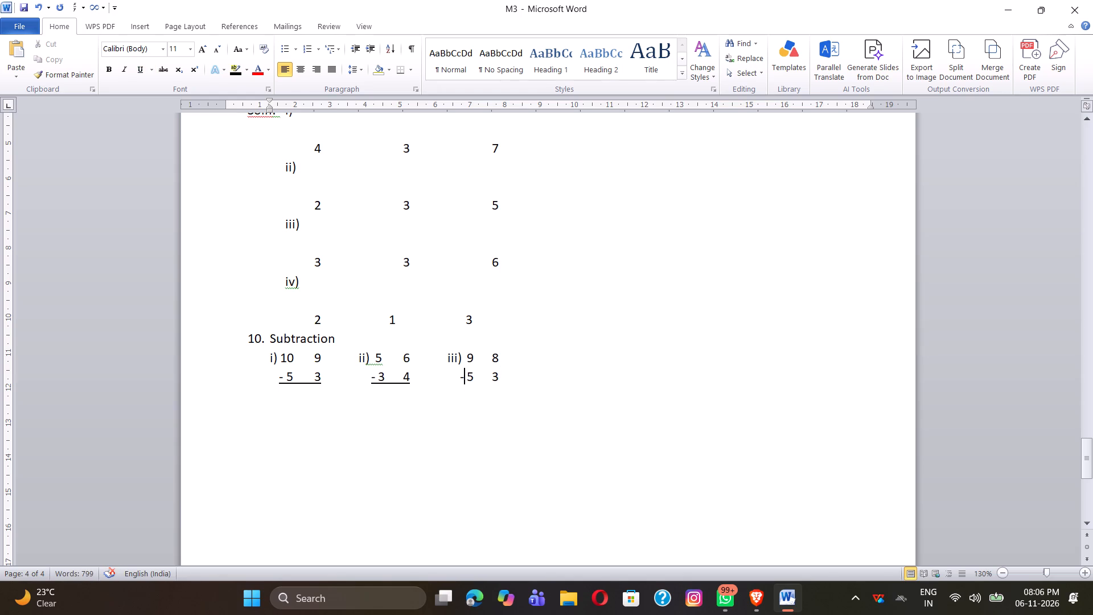
left_click(463, 379)
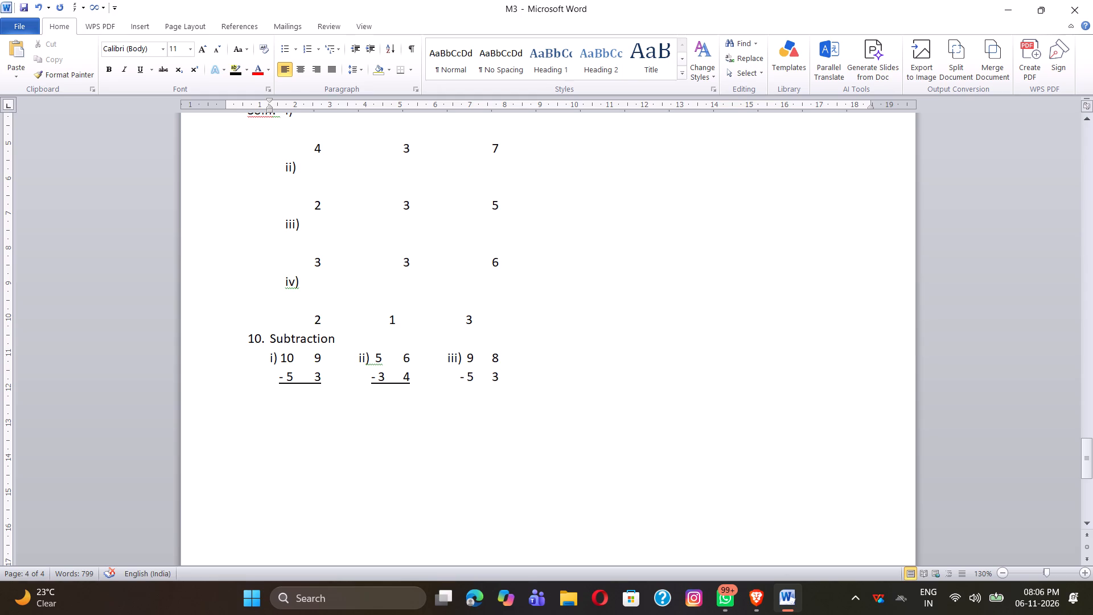
left_click(461, 380)
left_click_drag(461, 380, 502, 386)
left_click(541, 372)
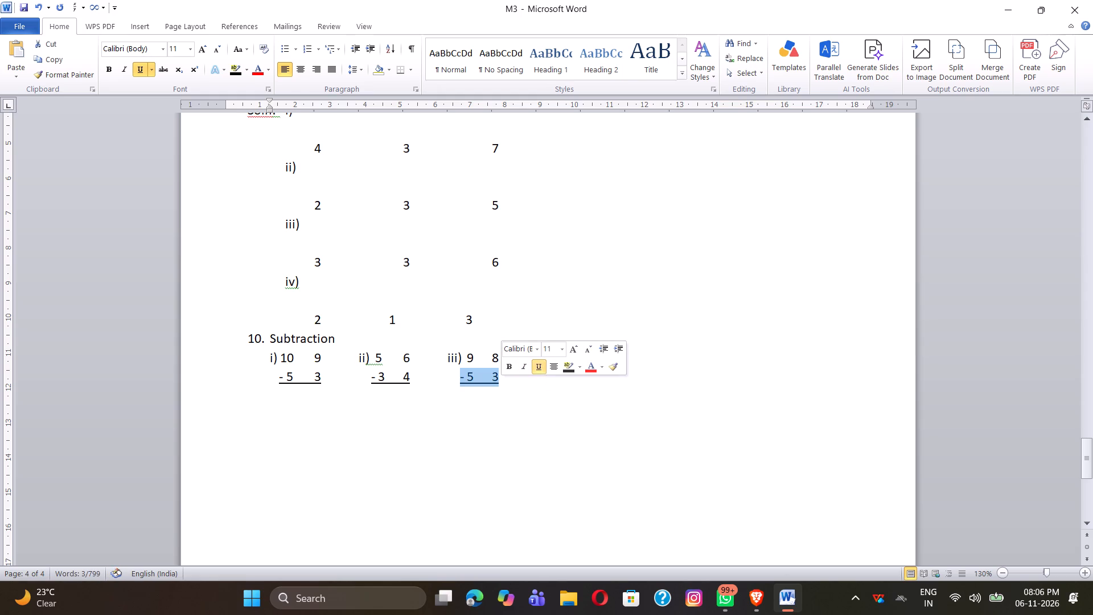
left_click(532, 403)
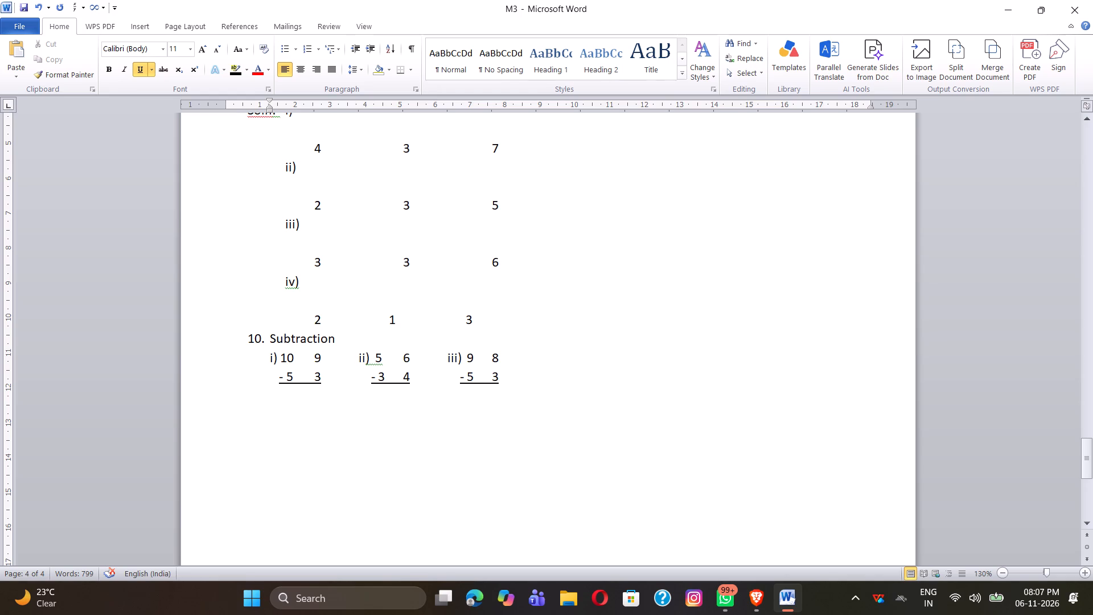
Leave a blank line below the subtraction sums and add numbered question 11, "Write the missing letters.".
key("Return")
key("Return")
left_click(313, 44)
type("Write")
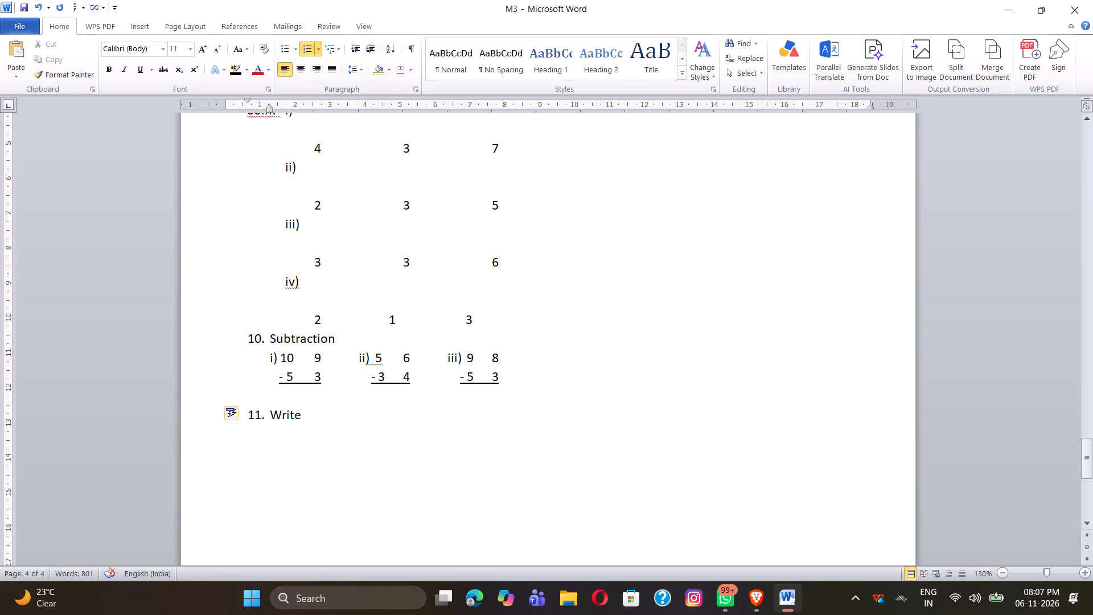
key("space")
key("space")
type("the")
key("space")
type("missing letters")
key("period")
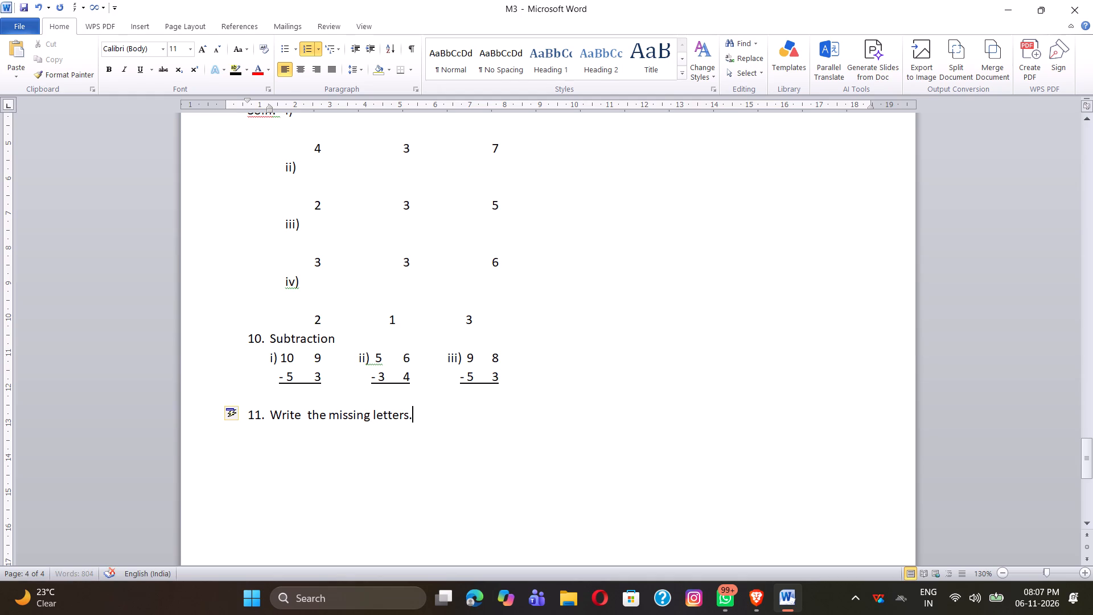
Start a lowercase Roman numeral list on the line below question 11, with its numbering restarted at i.
key("Return")
key("BackSpace")
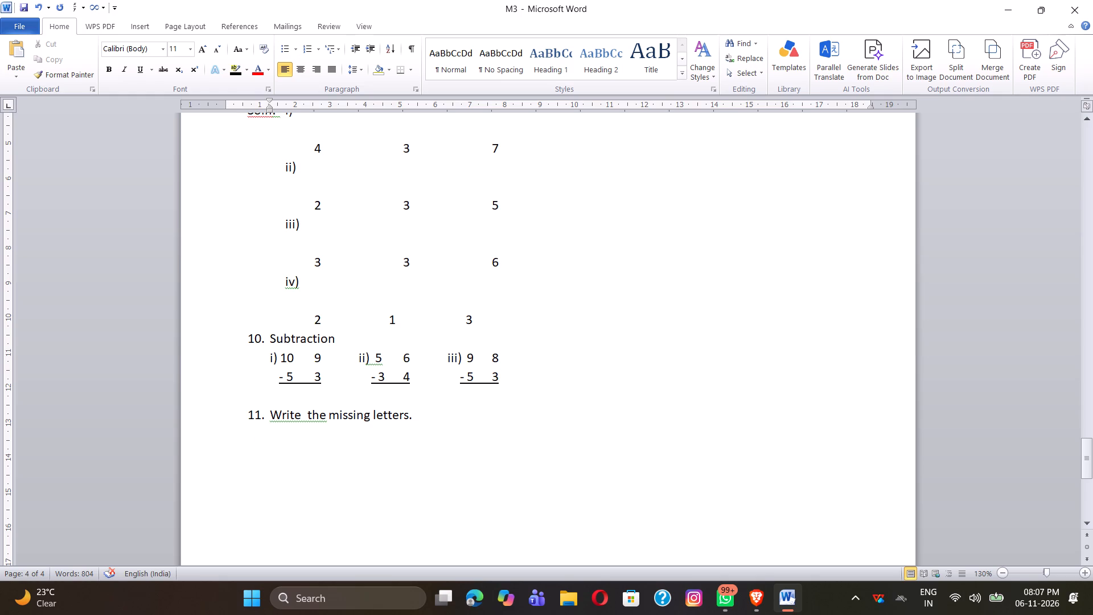
left_click(315, 50)
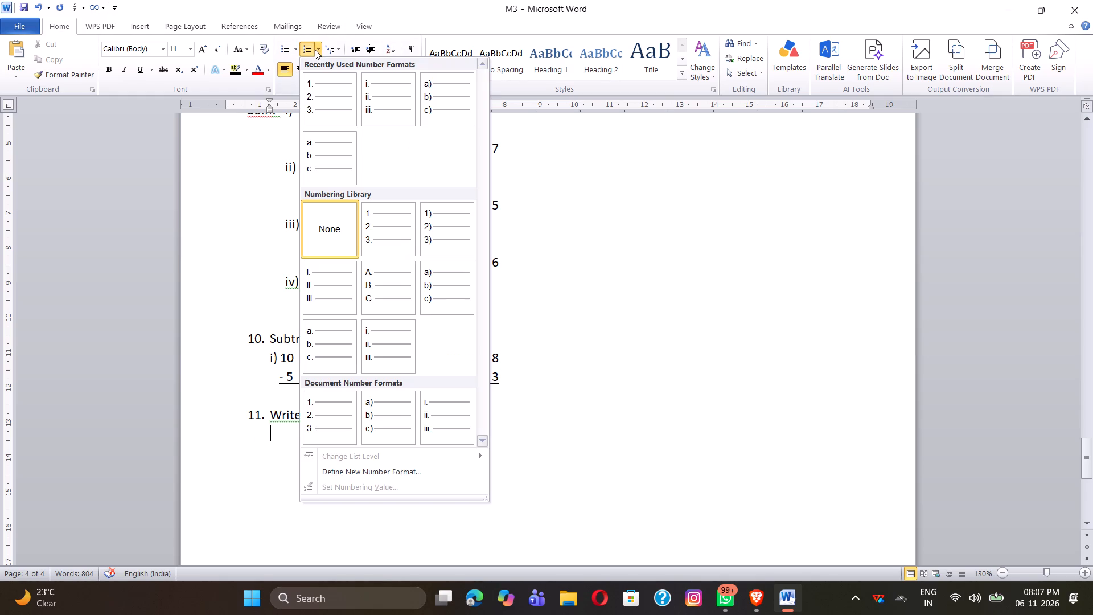
left_click(377, 87)
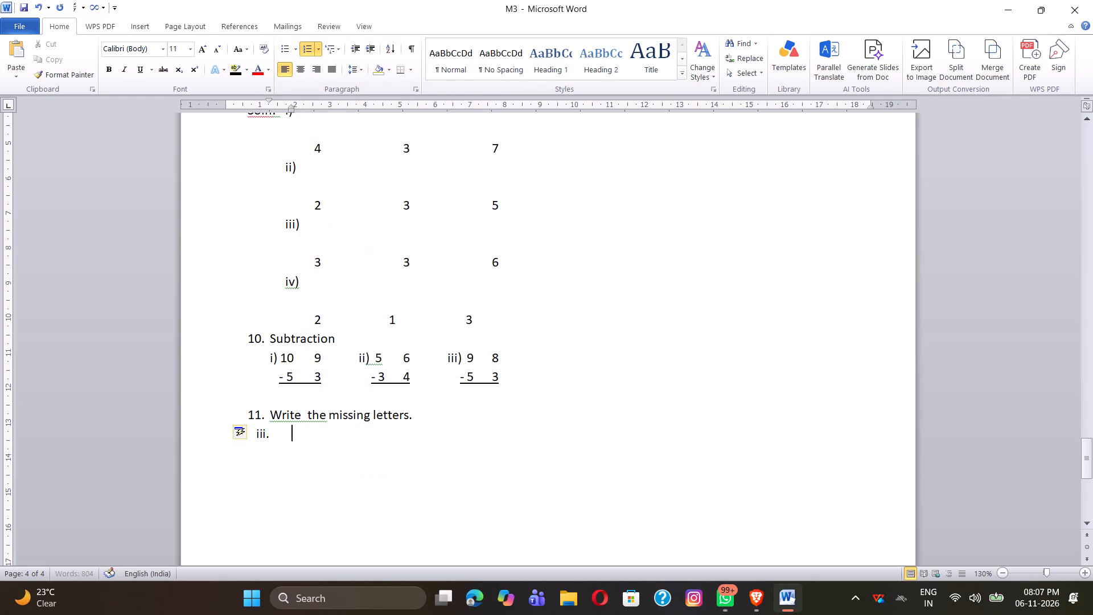
left_click(243, 436)
left_click(261, 442)
Enter "S i x t y" as item i of question 11, with a space between letters and a lowercase second letter.
key("shift+s")
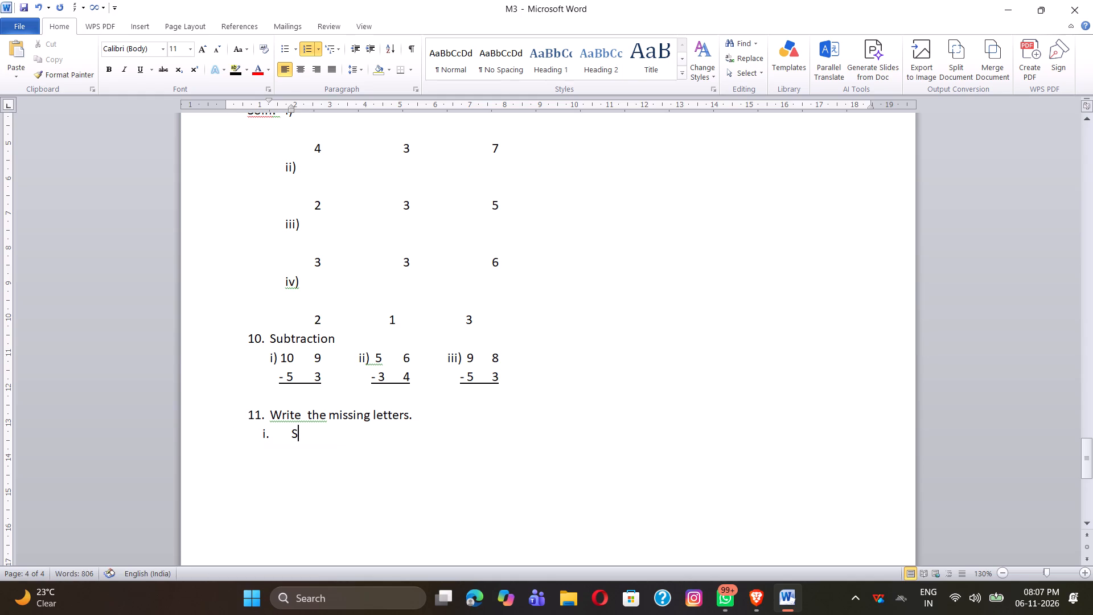
key("space")
type("i")
key("space")
type("x t y")
key("Left")
key("Left")
key("Left")
key("Left")
key("Left")
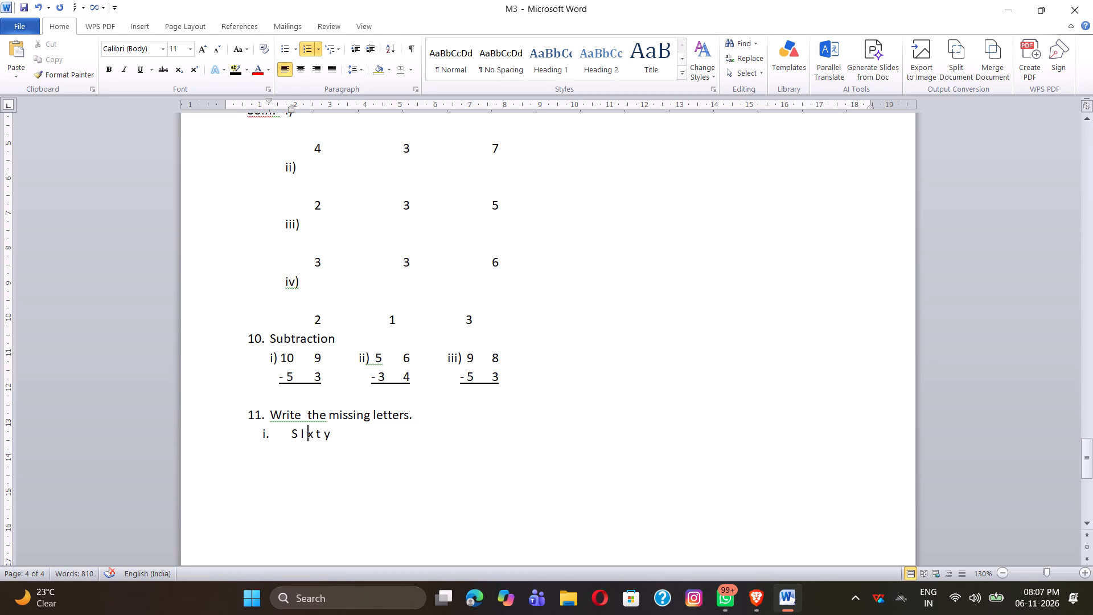
key("Left")
key("BackSpace")
key("i")
key("Right")
key("Right")
key("Right")
key("Right")
key("Right")
key("Right")
Extend item i with a spaced dash and "t h r e e", keeping a space between the letters.
key("space")
type("-")
key("space")
type("t")
key("space")
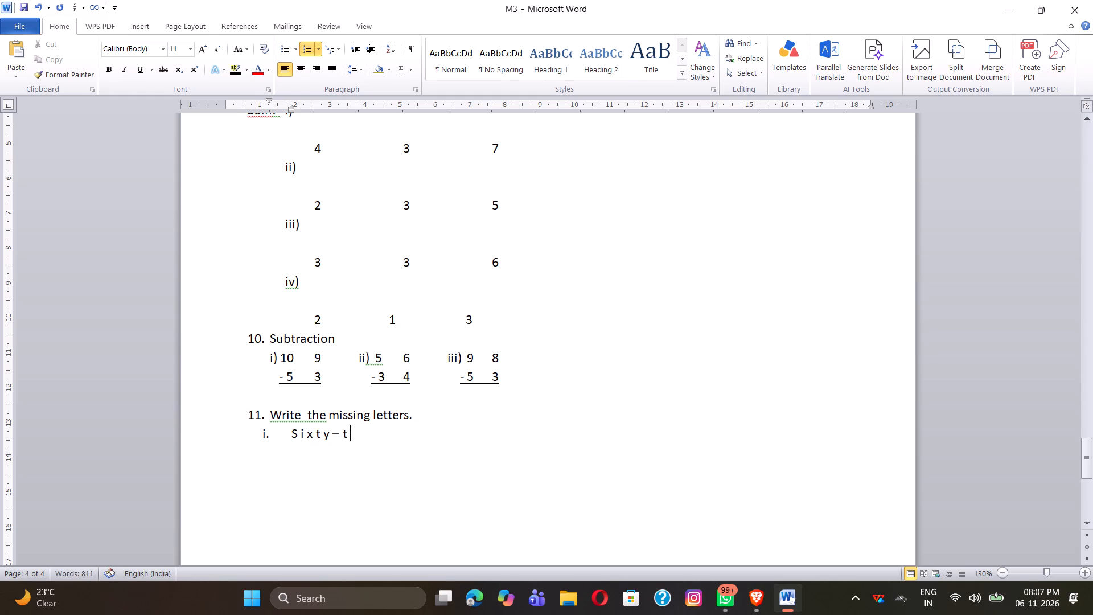
type("h r e e")
Add item ii, "S e v e n t y – S i x", with spaced letters and a lowercase i in "S i x".
key("Return")
type("S e")
key("space")
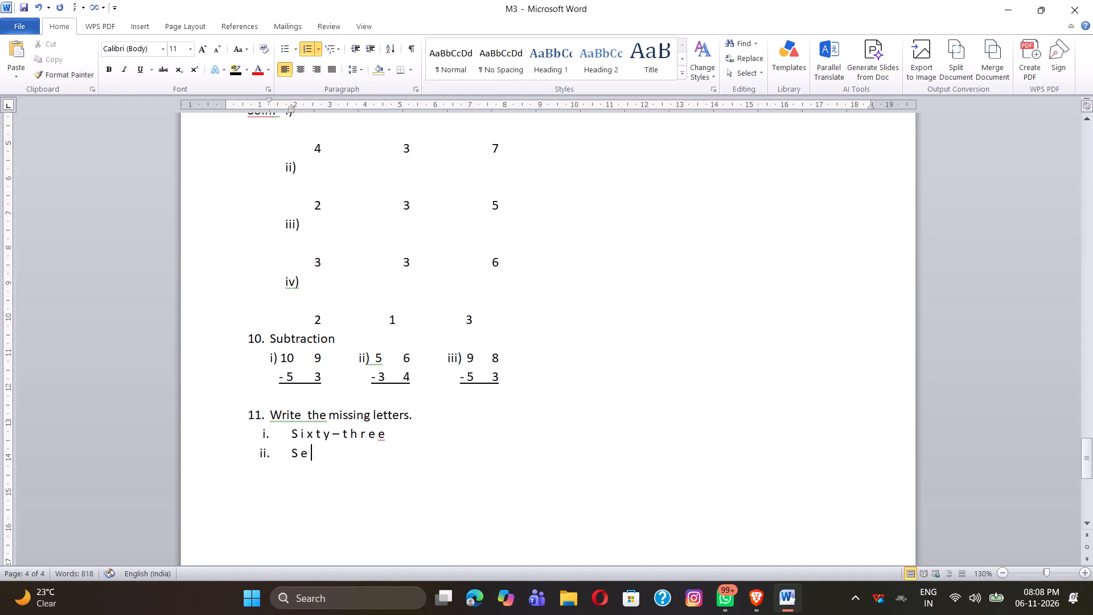
type("v e n t y")
key("space")
type("-")
key("space")
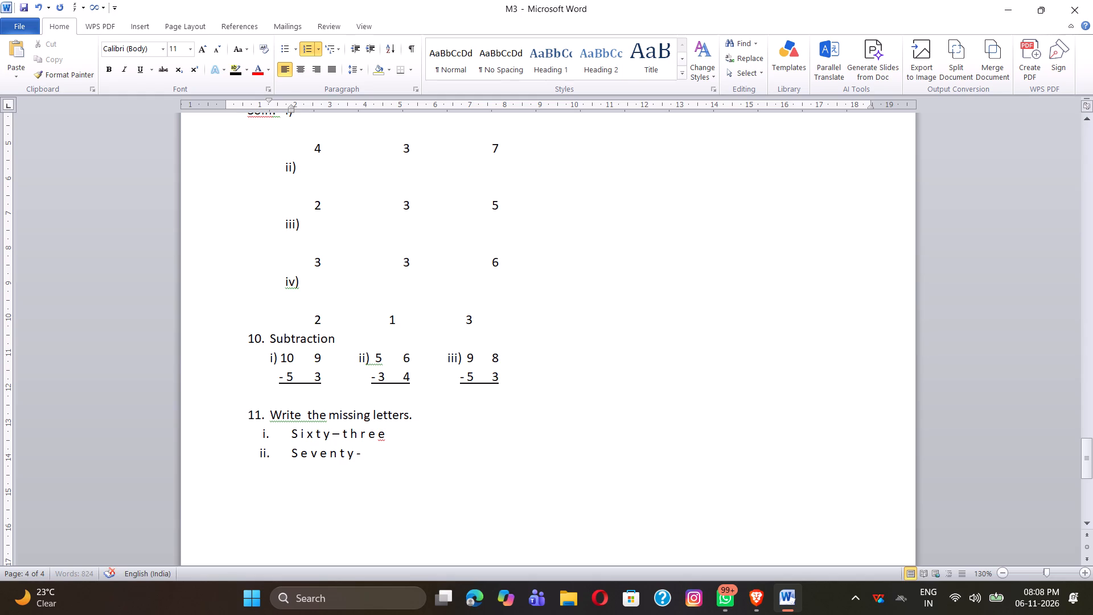
type("S i x")
key("Left")
key("Left")
key("BackSpace")
key("i")
key("Right")
key("Right")
Add item iii, "e i g h t y – n i n e", with every letter spaced and both i's lowercase.
key("Return")
type("e i g h t y")
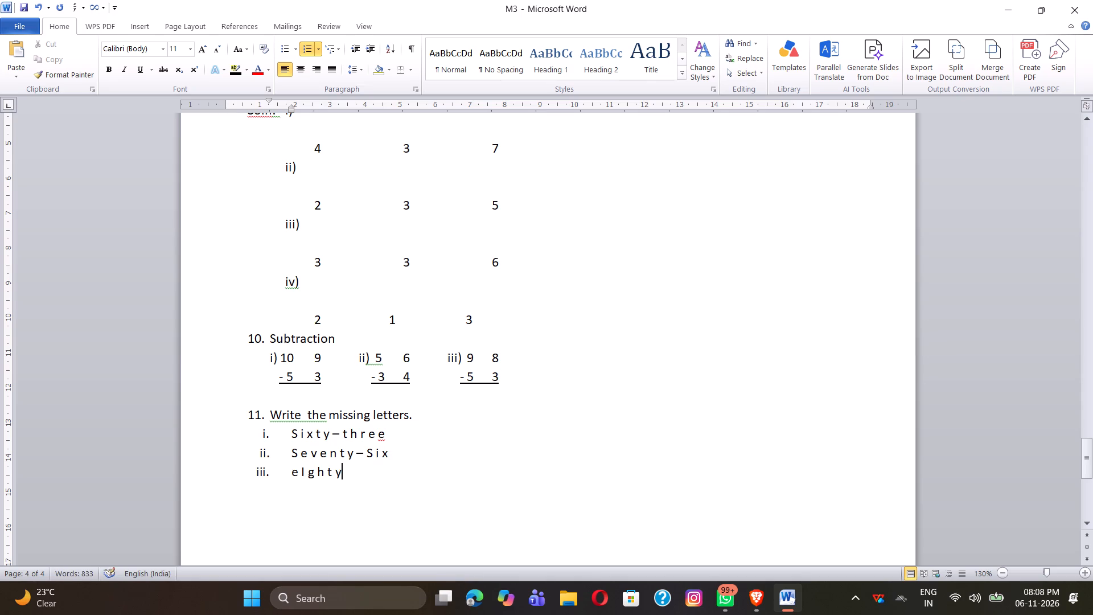
key("space")
type("-")
key("space")
type("ni n e")
key("Left")
key("Left")
key("Left")
key("Left")
key("Left")
key("space")
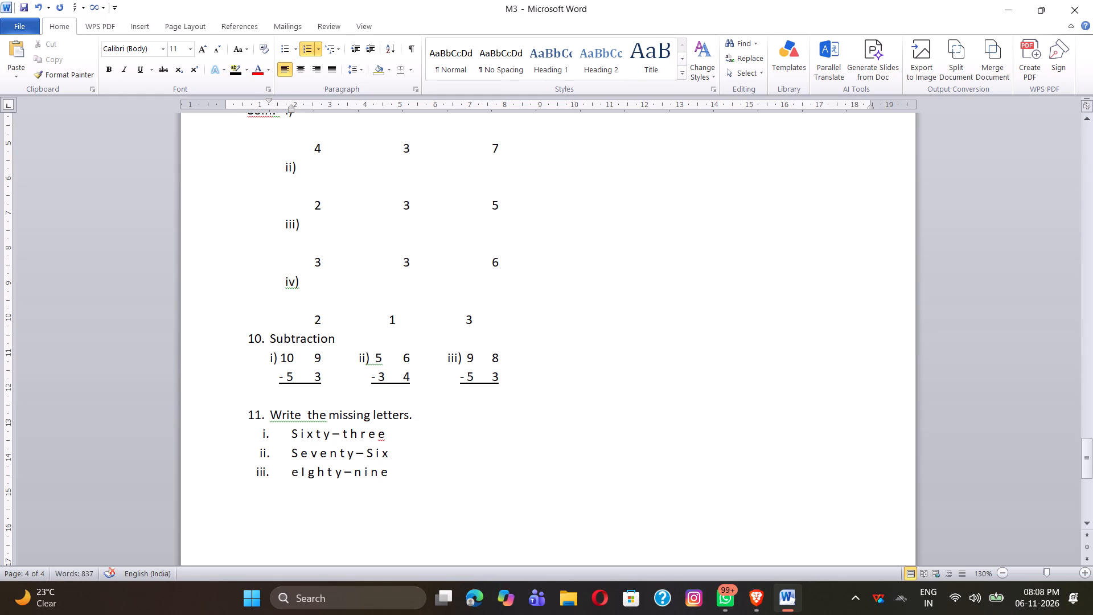
left_click(307, 474)
key("Left")
key("BackSpace")
key("i")
left_click(387, 471)
Add item iv, "n i n e t y – f o u r", to question 11 with every letter spaced and both vowels and consonants lowercase.
key("Return")
type("n i")
key("space")
type("n e t y")
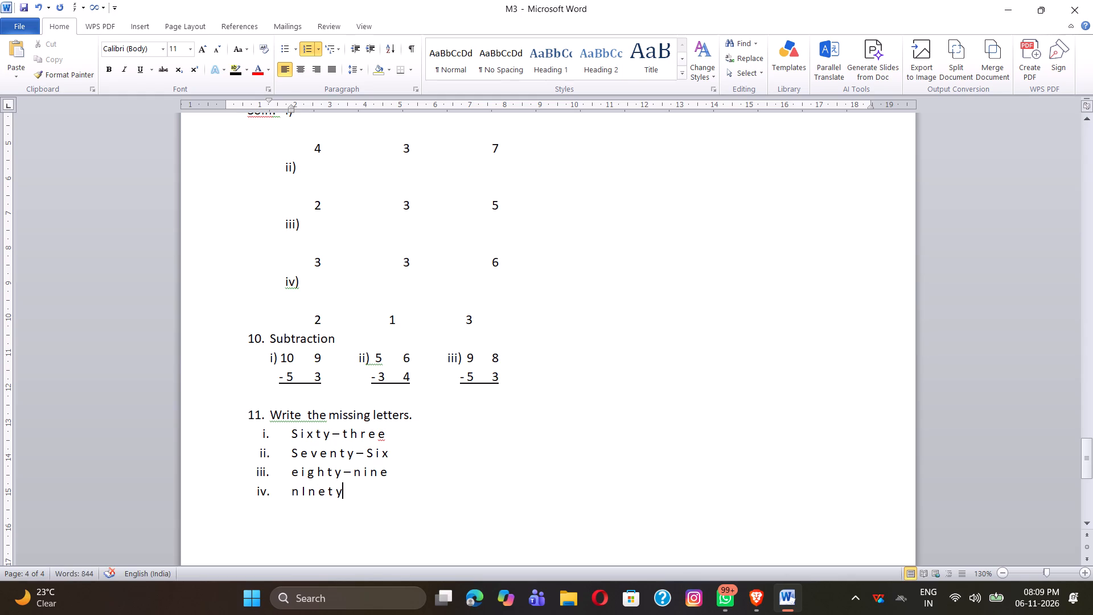
key("space")
type("-")
key("space")
type("f o u n")
key("space")
left_click(303, 486)
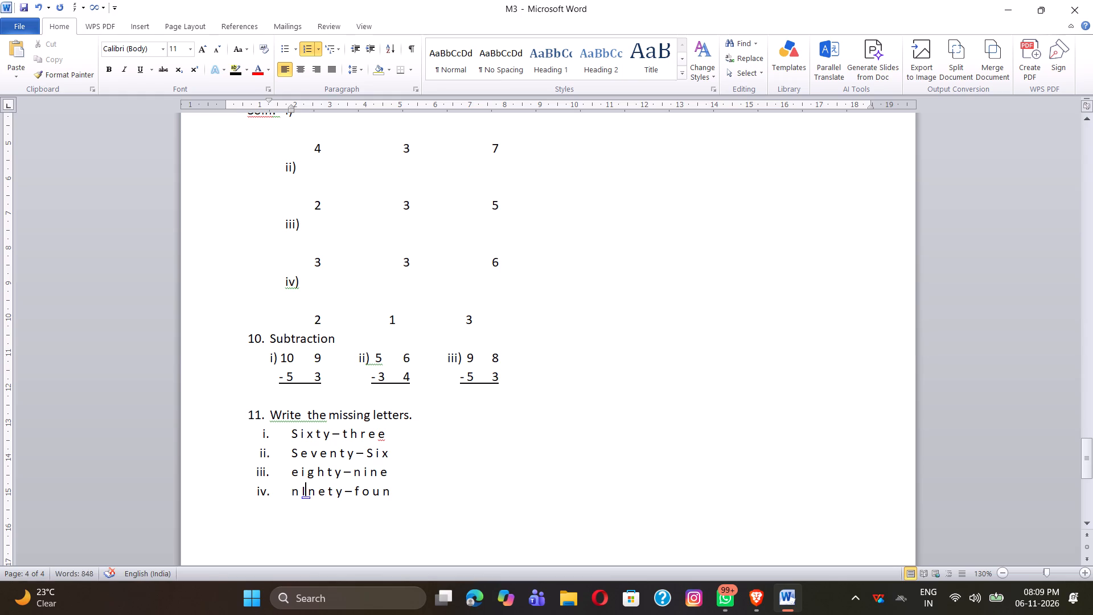
key("BackSpace")
key("i")
left_click(396, 493)
key("Left")
key("BackSpace")
key("r")
Add item v, "h u n d r e d", to question 11 with a space between the letters.
key("Return")
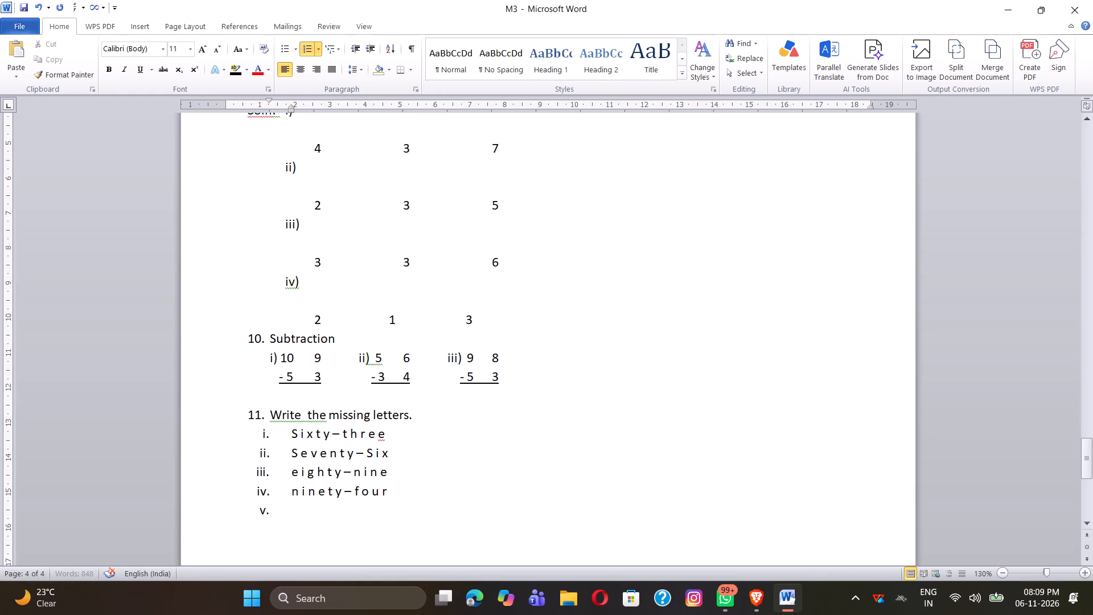
type("h u")
key("space")
type("n d r e d")
key("space")
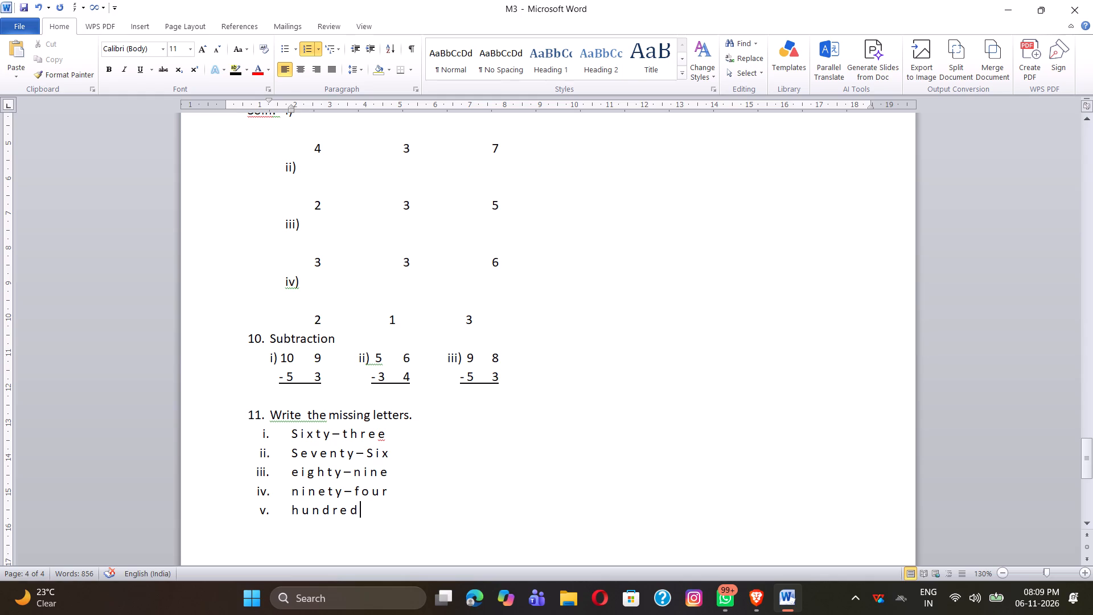
Below item v, add the unnumbered line "Maths Oral- 81 upto 100 in words (Spelling)".
key("Return")
key("BackSpace")
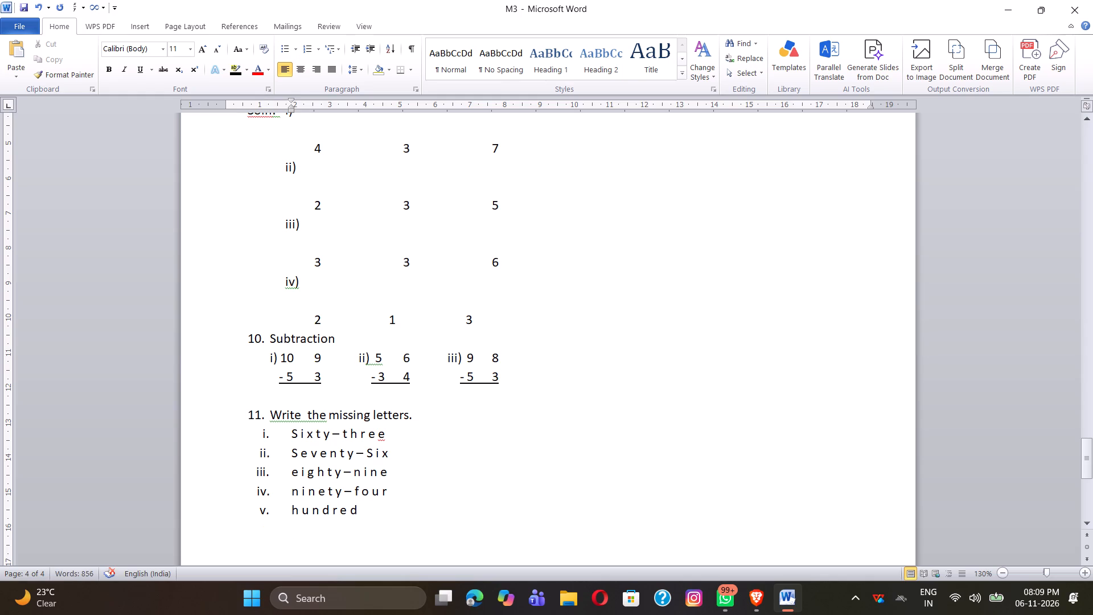
type("Maths")
key("space")
type("Oral")
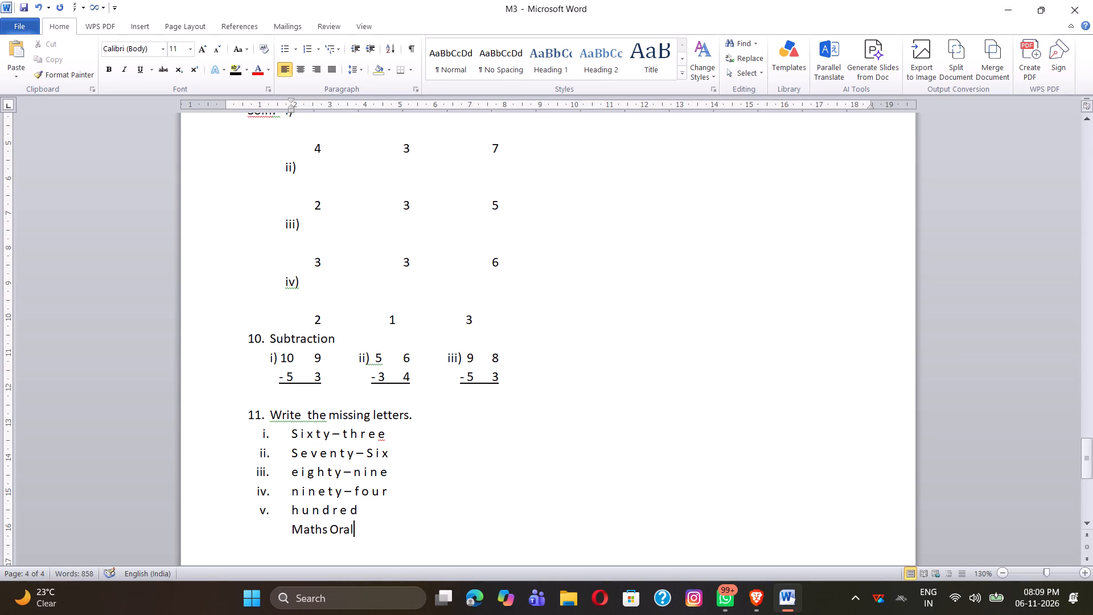
type("-")
key("space")
type("81")
key("space")
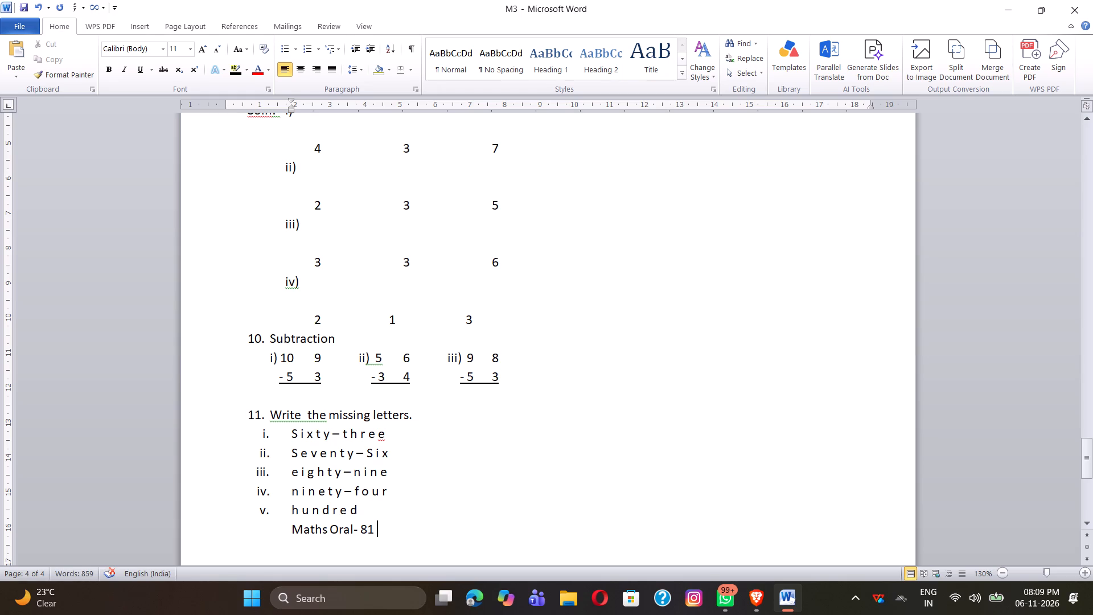
type("up")
type("to")
key("space")
type("1")
type("00")
key("space")
type("in words")
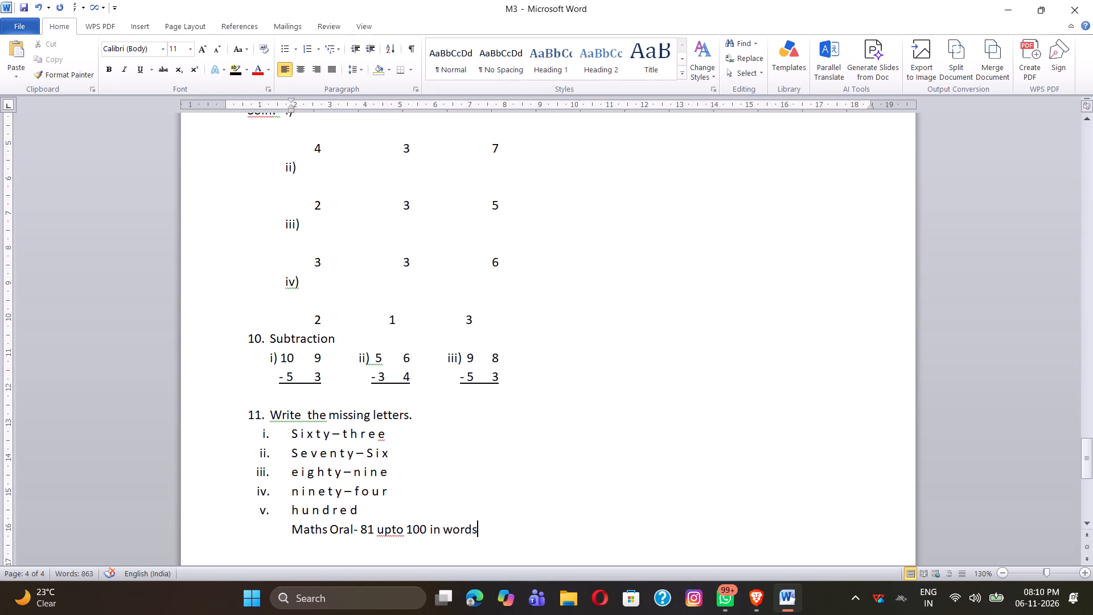
key("space")
key("shift+parenleft")
type("Spelling")
key("shift+parenright")
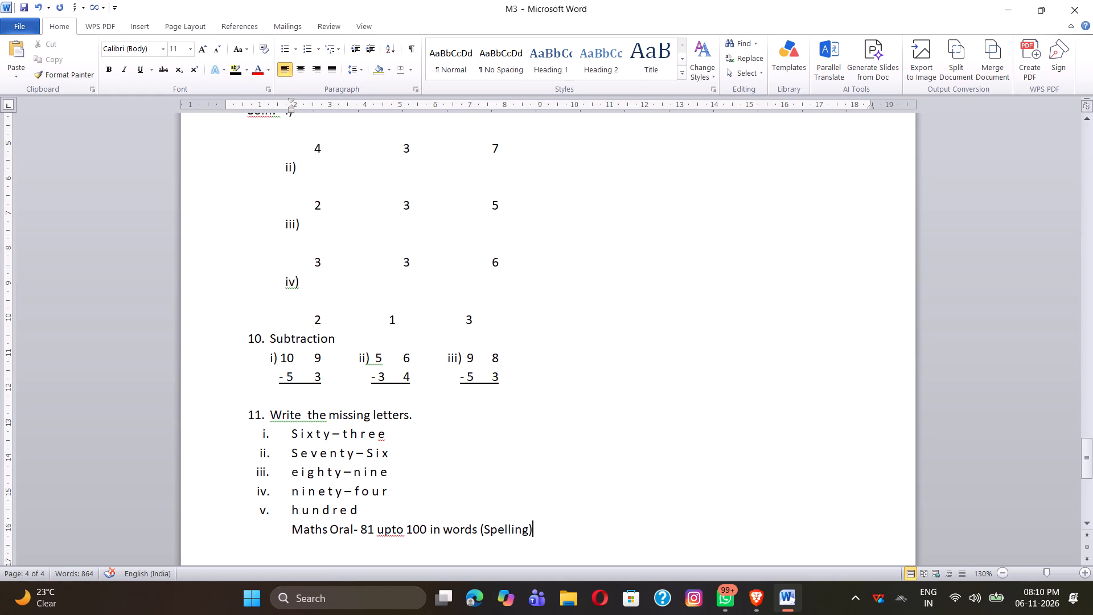
Remove the indent of the "Maths Oral" line so it starts at the page's left margin.
key("Left")
key("Left")
key("Left")
key("Left")
key("Left")
key("Left")
key("Left")
key("Left")
key("Left")
key("Left")
key("Left")
key("Left")
key("Left")
key("Left")
key("Left")
key("Left")
key("Left")
key("Left")
key("Left")
key("Left")
key("Left")
key("Left")
key("Left")
key("Left")
key("Left")
key("BackSpace")
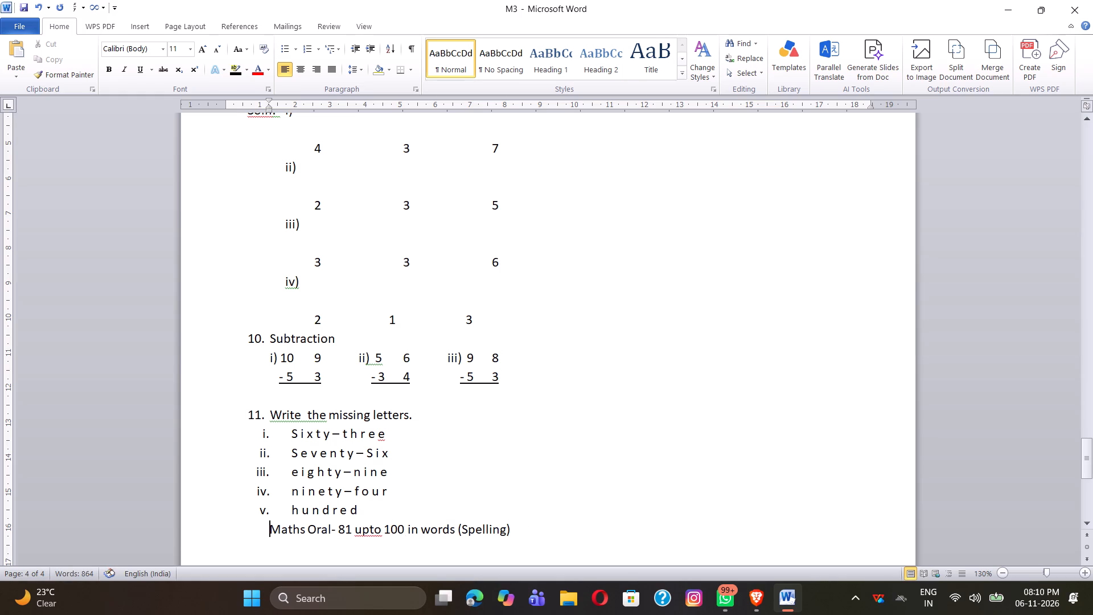
key("BackSpace")
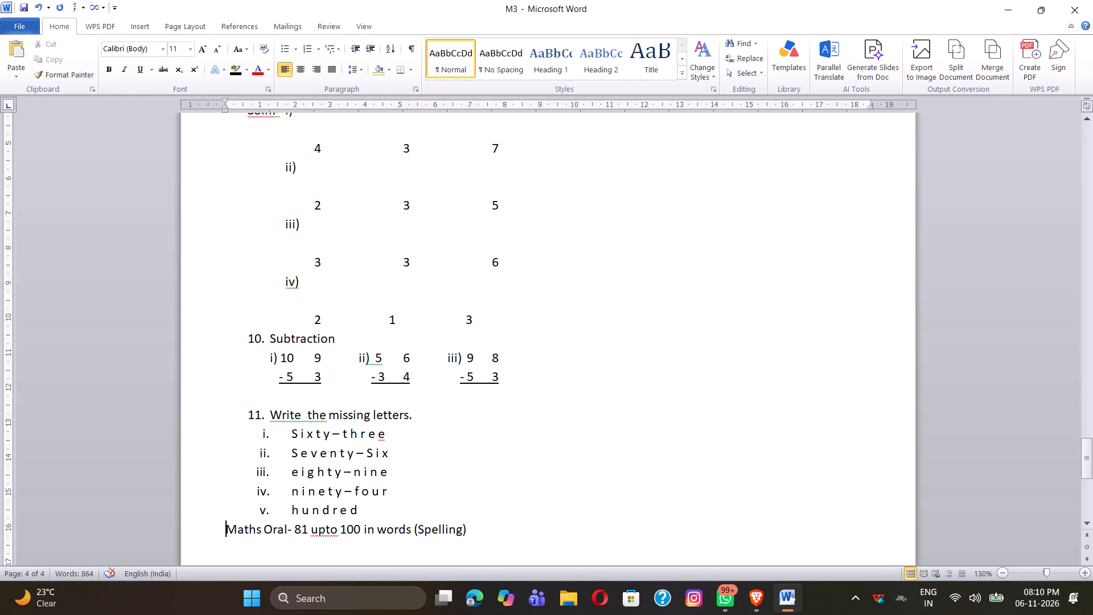
Underline the words "Maths Oral" at the start of the last line.
left_click_drag(223, 530, 232, 530)
left_click_drag(232, 530, 283, 534)
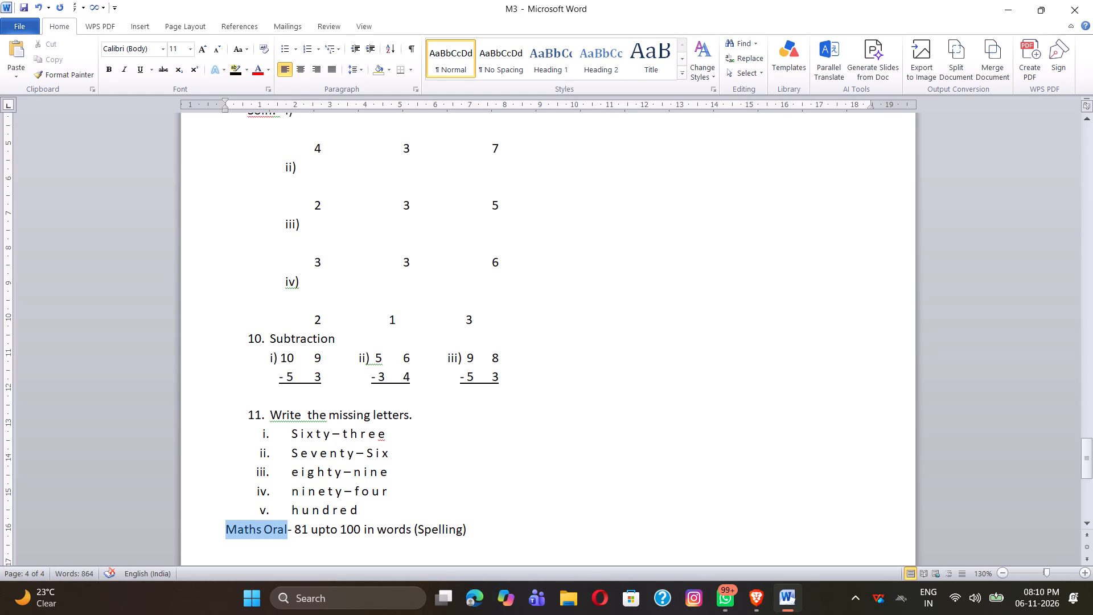
left_click_drag(283, 534, 287, 536)
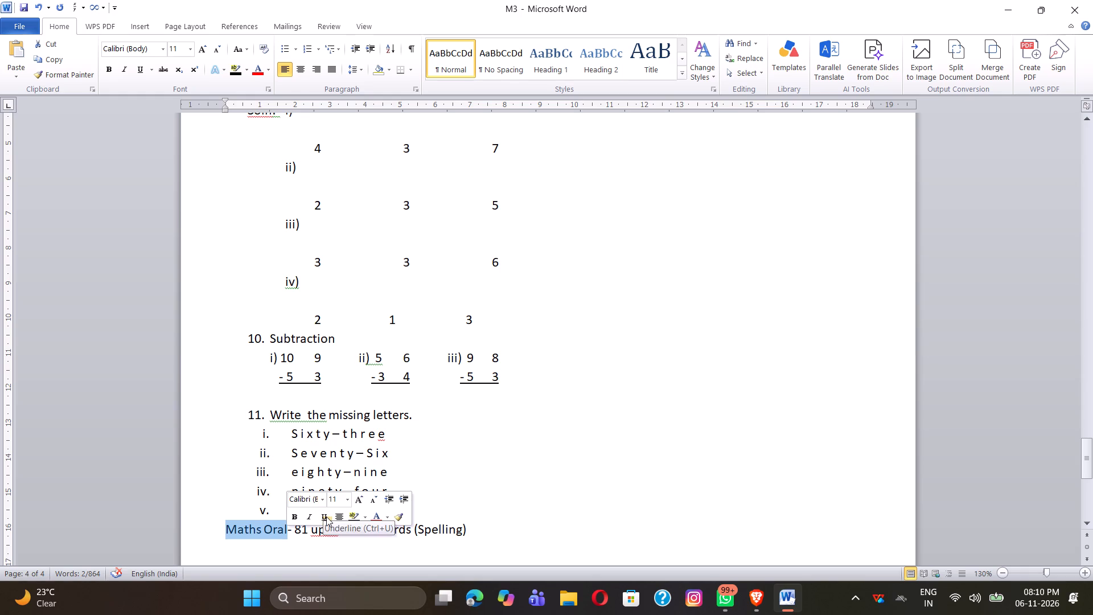
left_click(326, 516)
Start a new line below the "Maths Oral" line, indented by three tab stops.
left_click(500, 534)
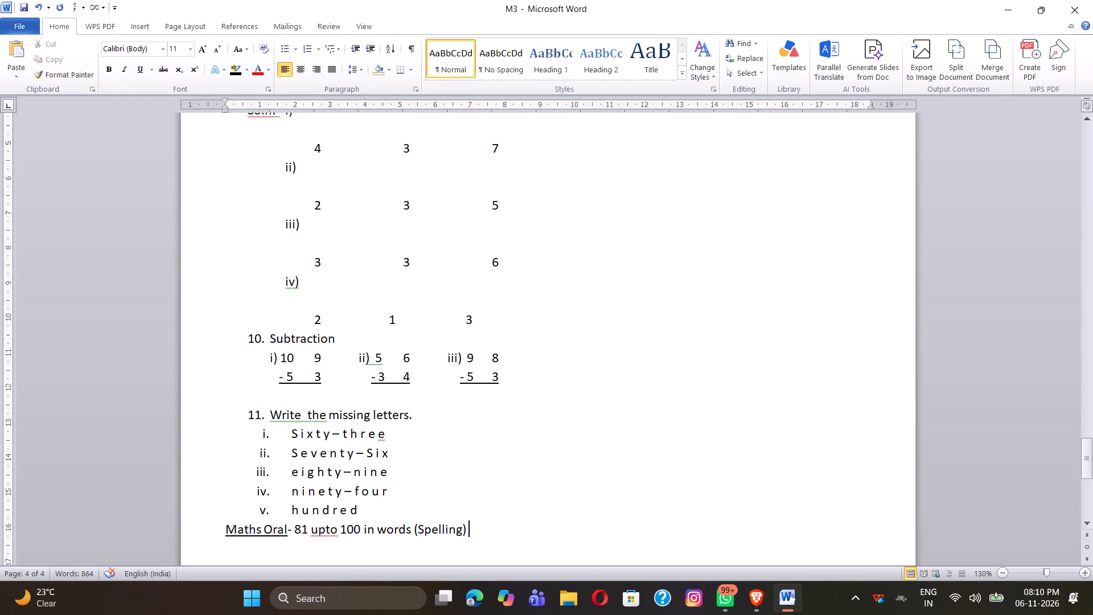
key("Return")
key("Tab")
key("Tab")
key("Tab")
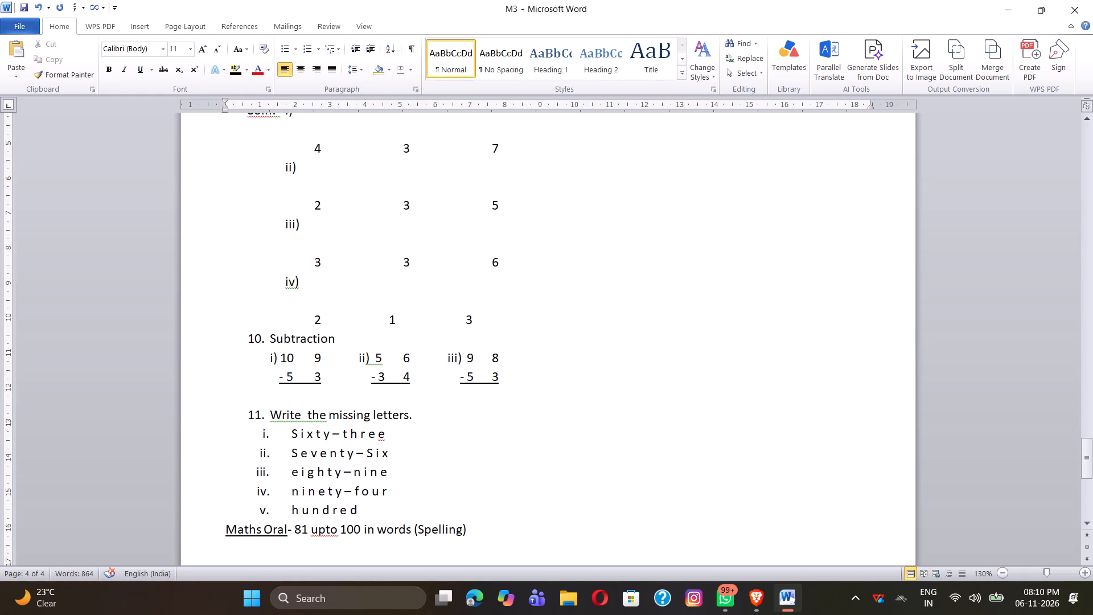